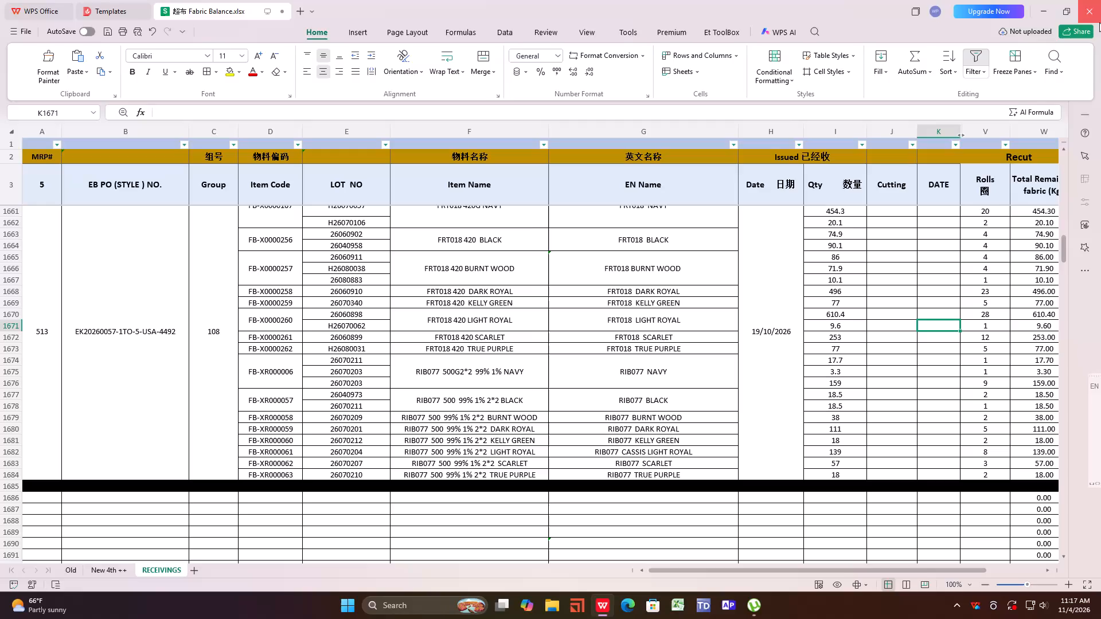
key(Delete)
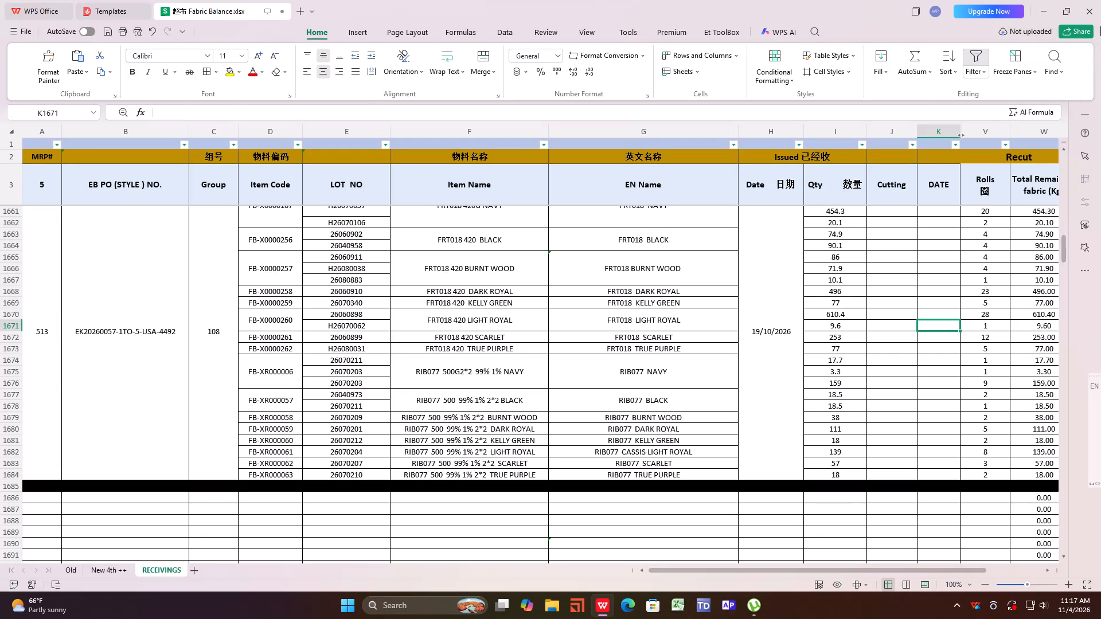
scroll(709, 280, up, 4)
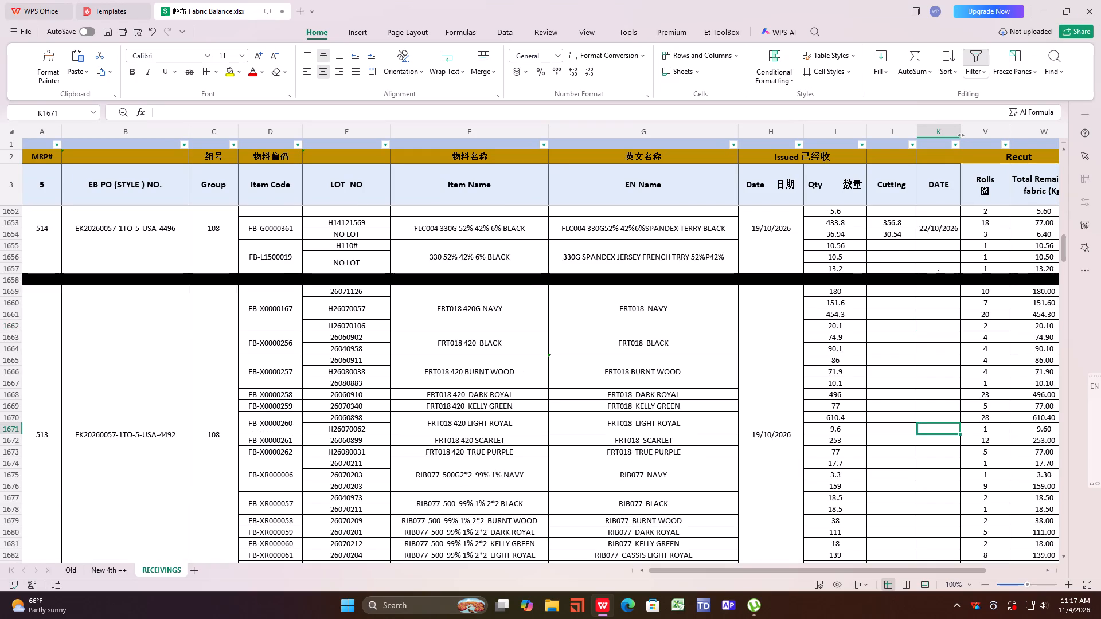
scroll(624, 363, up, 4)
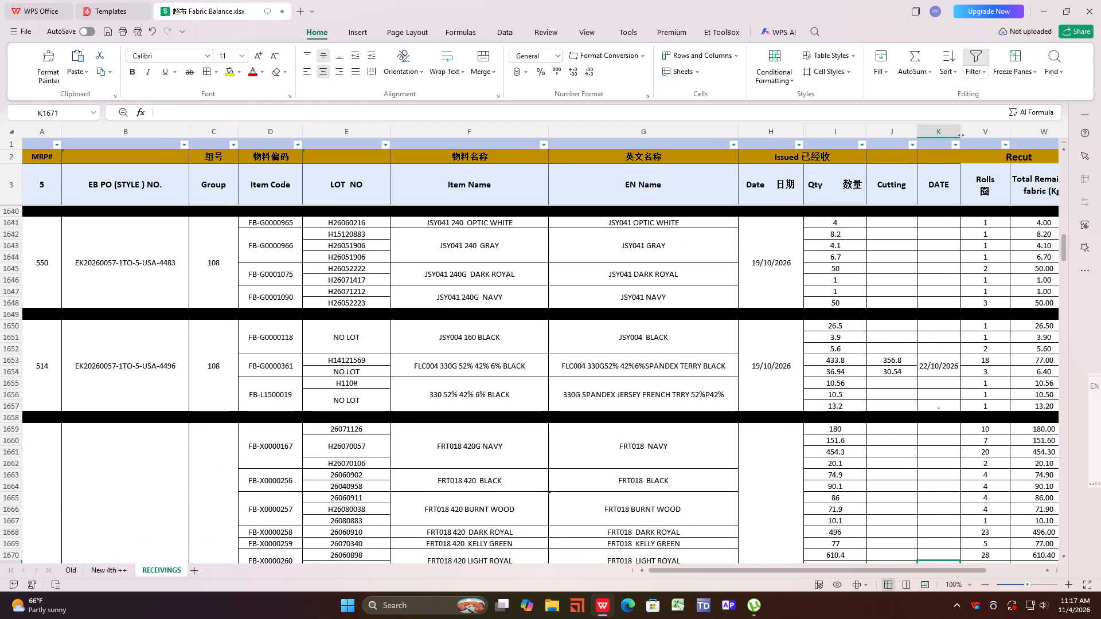
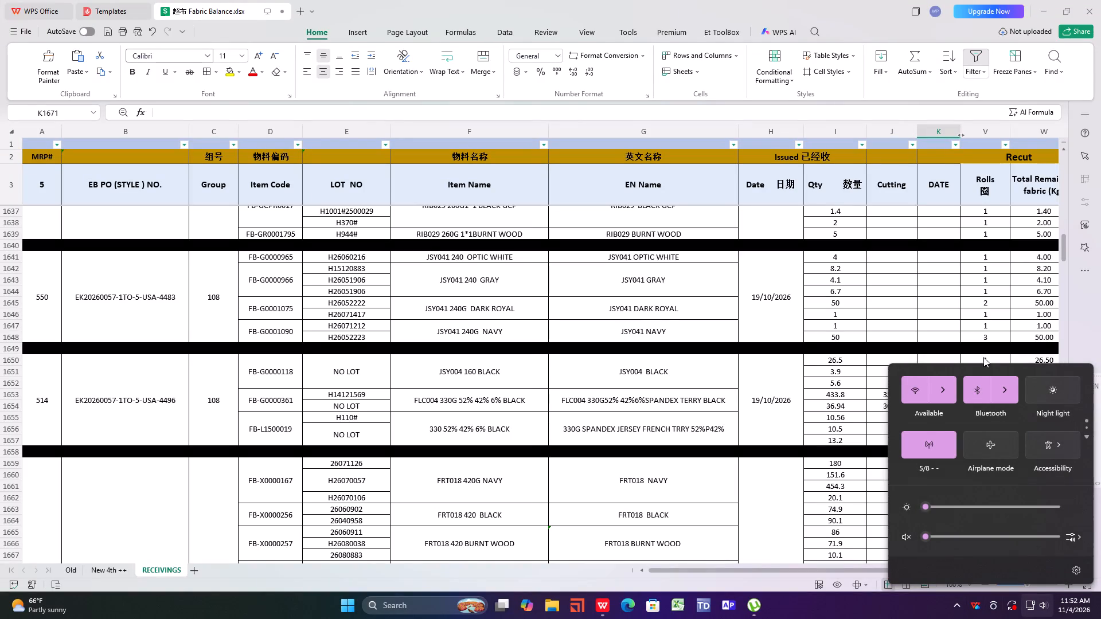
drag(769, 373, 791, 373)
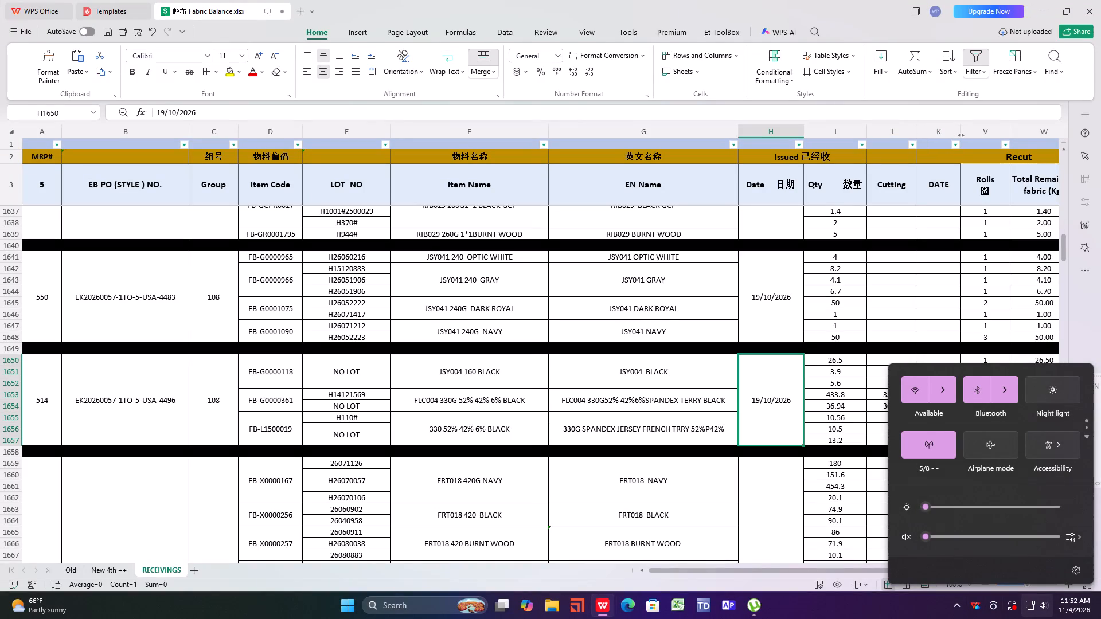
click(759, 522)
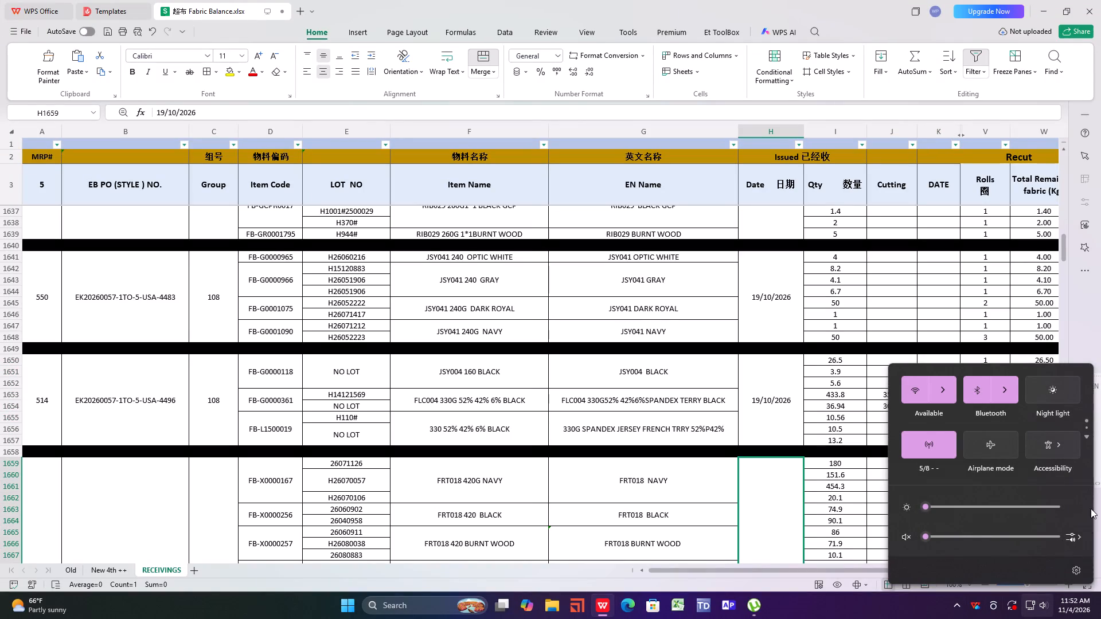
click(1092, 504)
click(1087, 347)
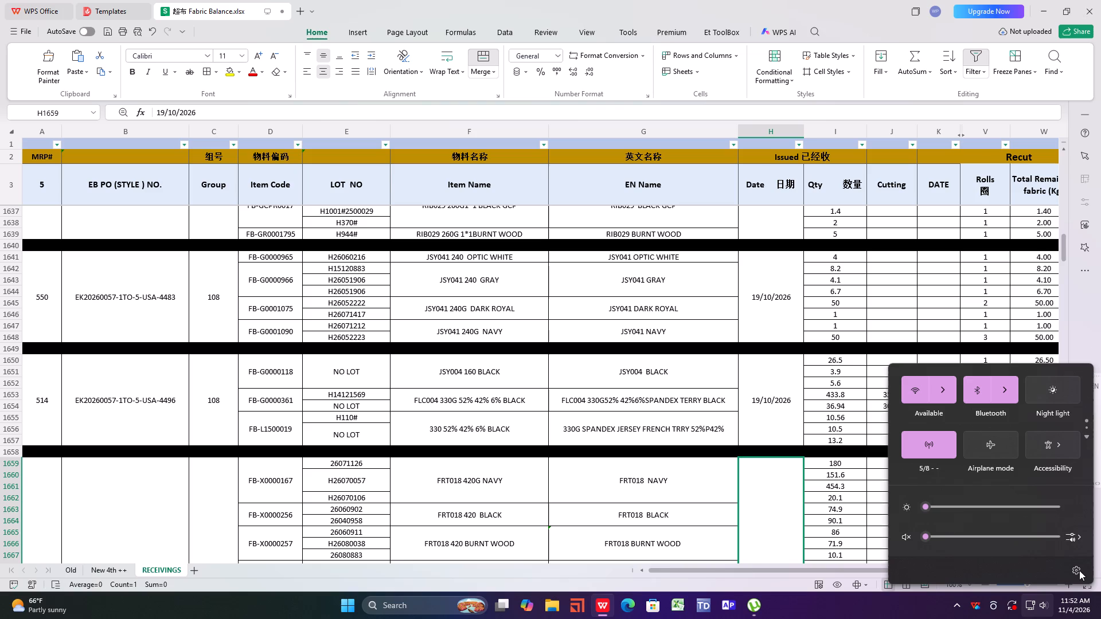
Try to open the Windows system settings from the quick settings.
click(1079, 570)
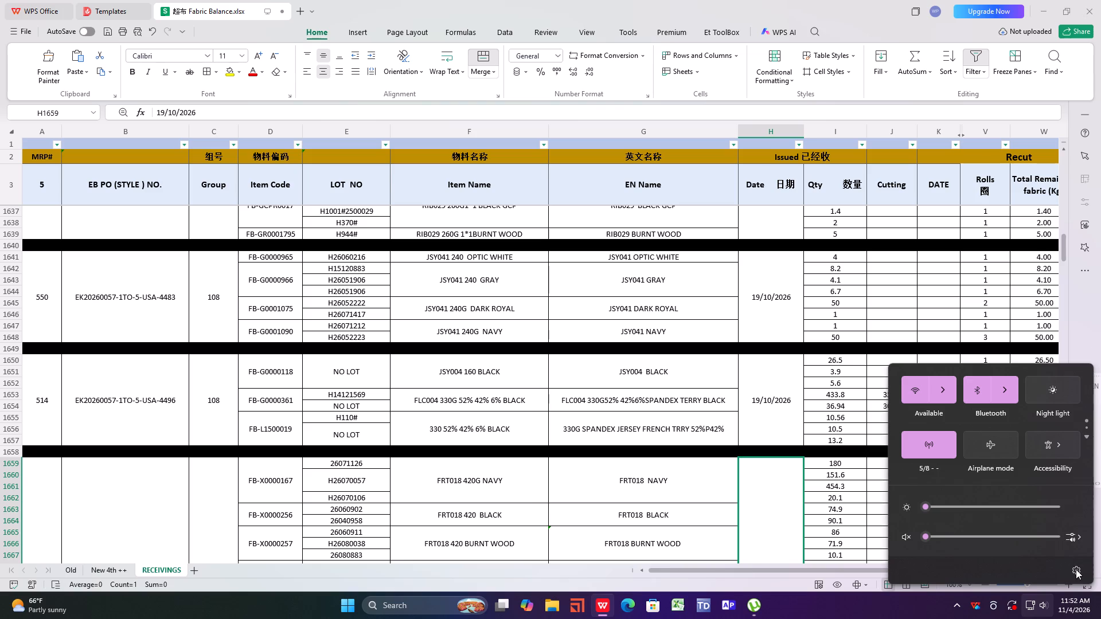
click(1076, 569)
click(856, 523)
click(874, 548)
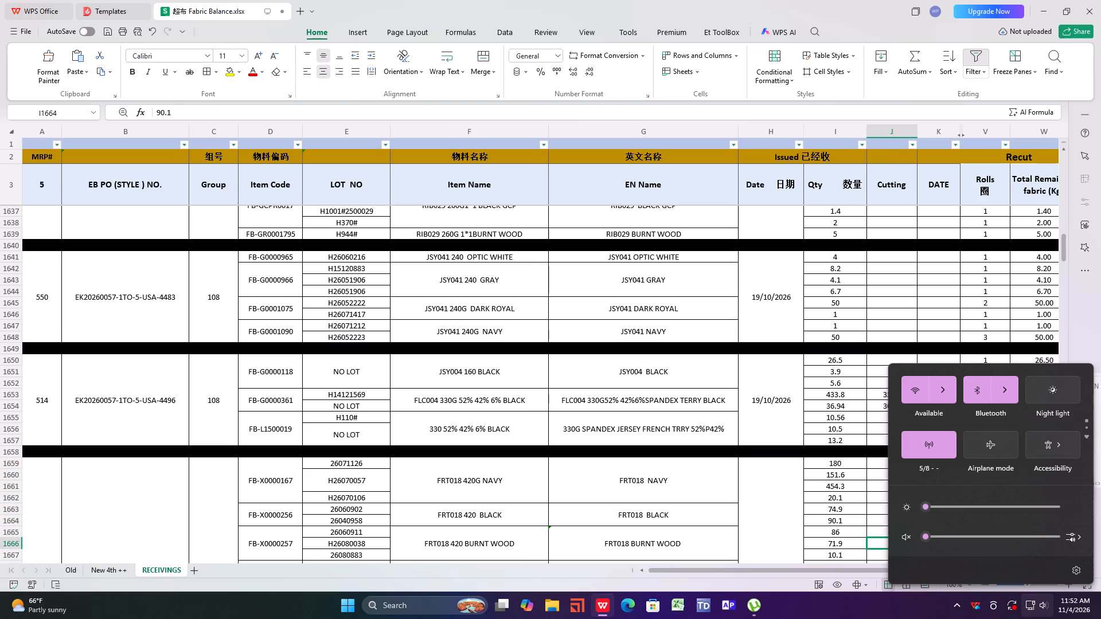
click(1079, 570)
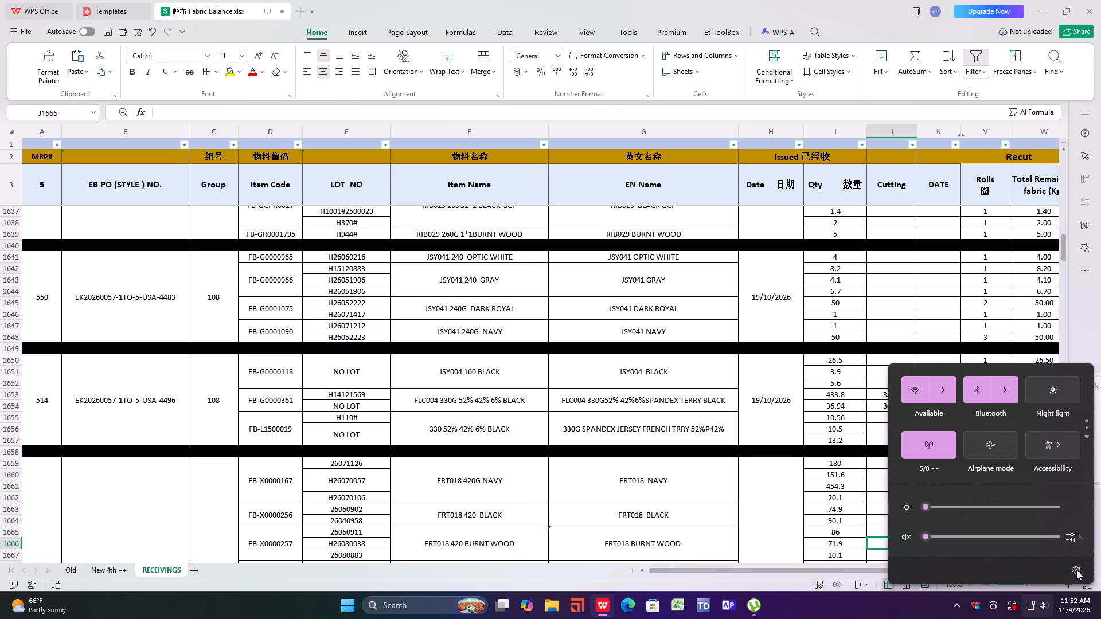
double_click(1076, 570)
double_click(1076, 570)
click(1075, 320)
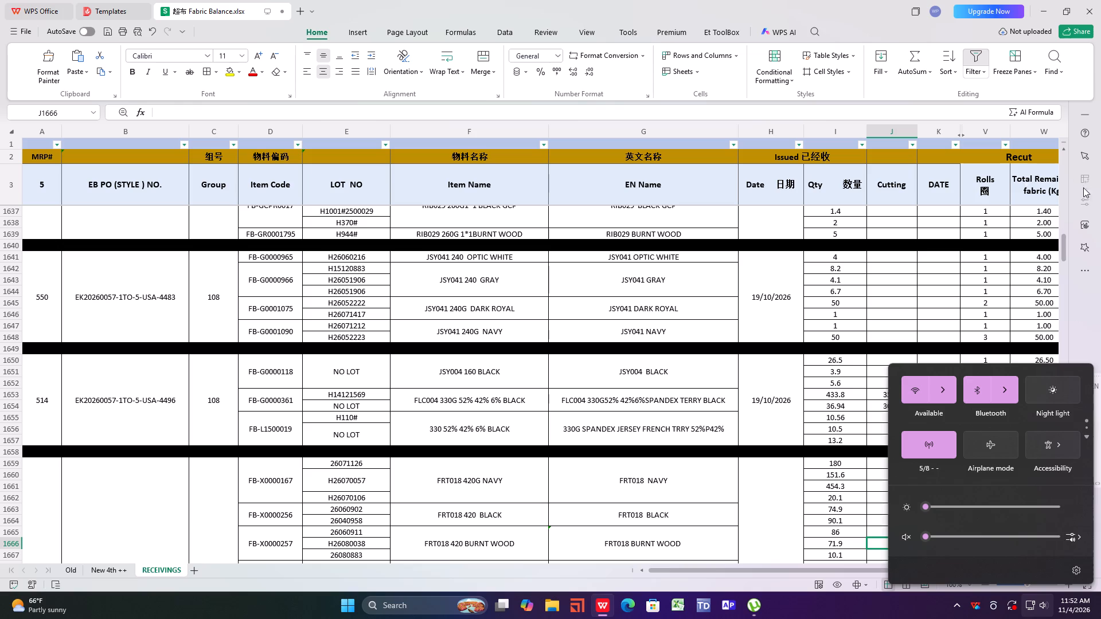
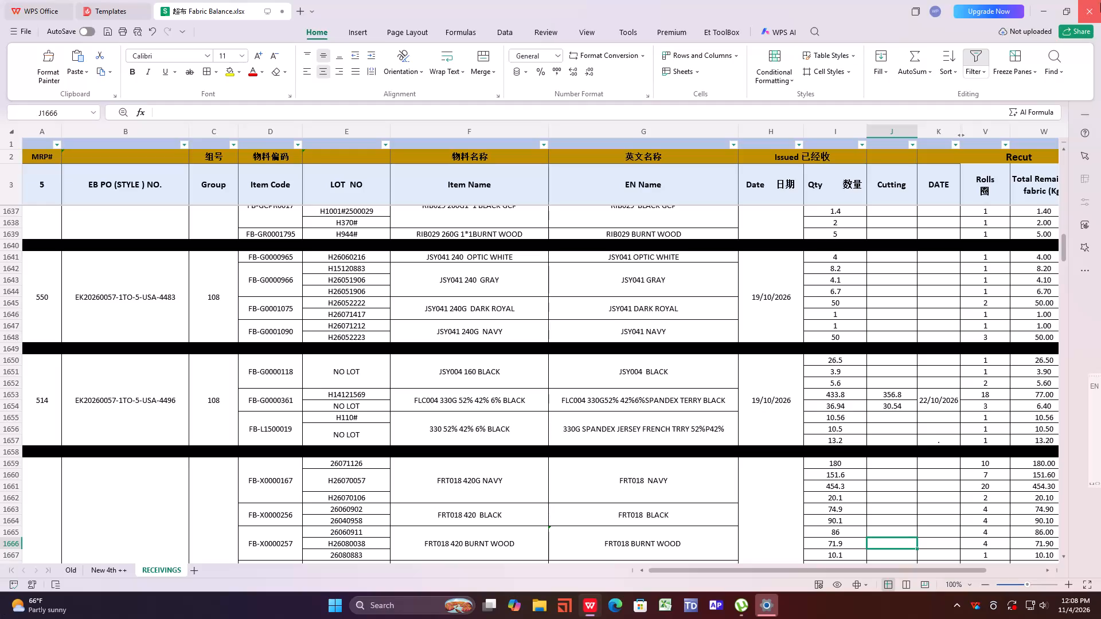
Save the Fabric Balance workbook.
triple_click(107, 33)
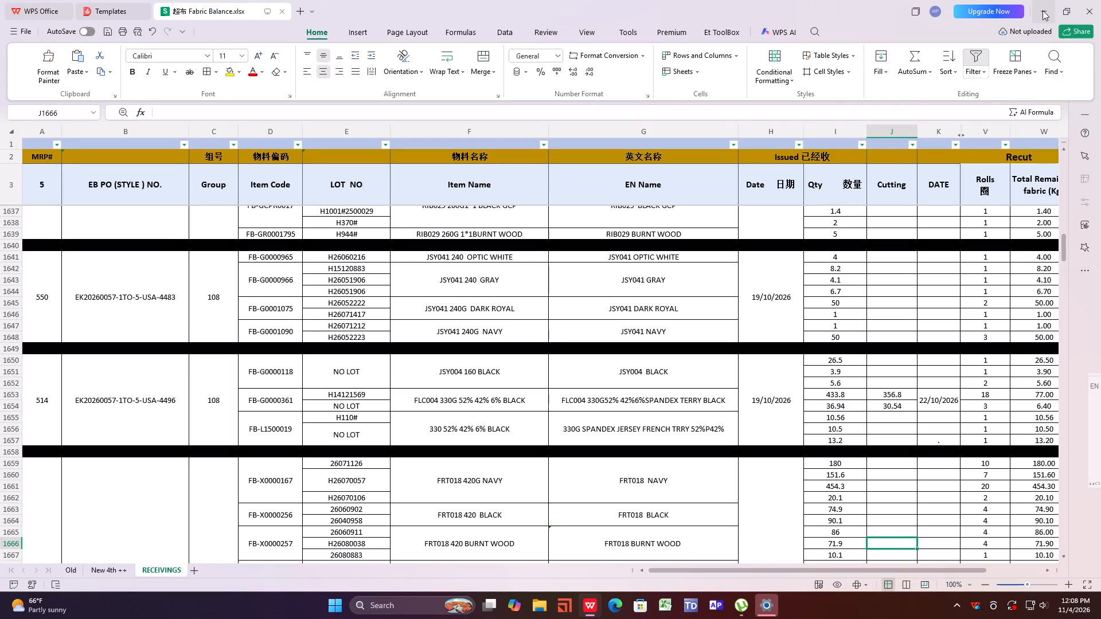
Minimize the workbook window and the Windows Settings window to reach the desktop.
click(1043, 11)
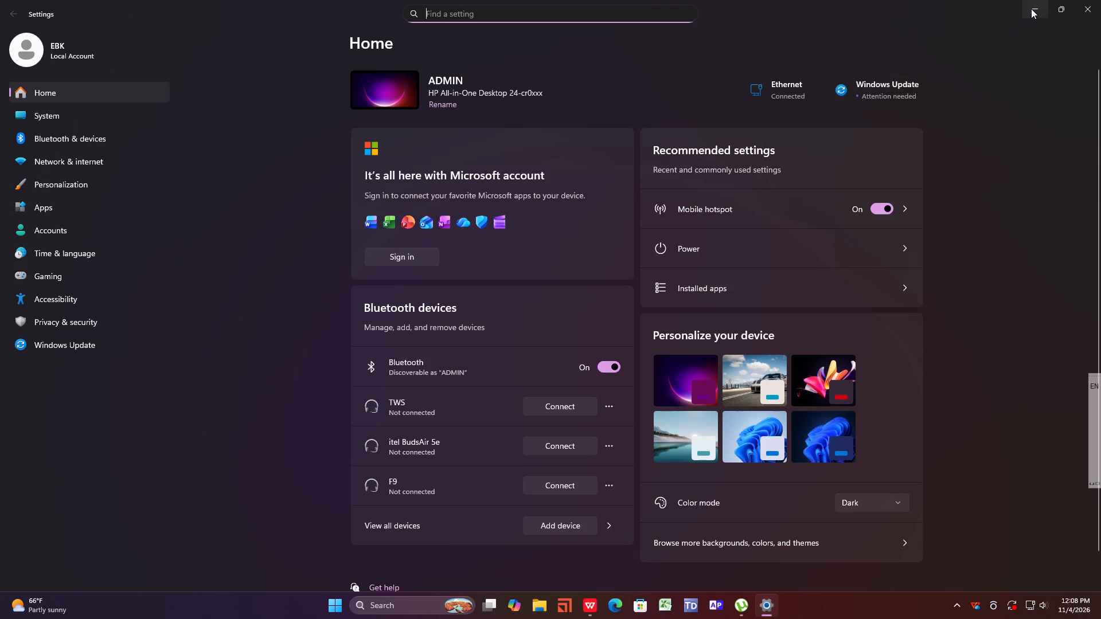
click(1031, 9)
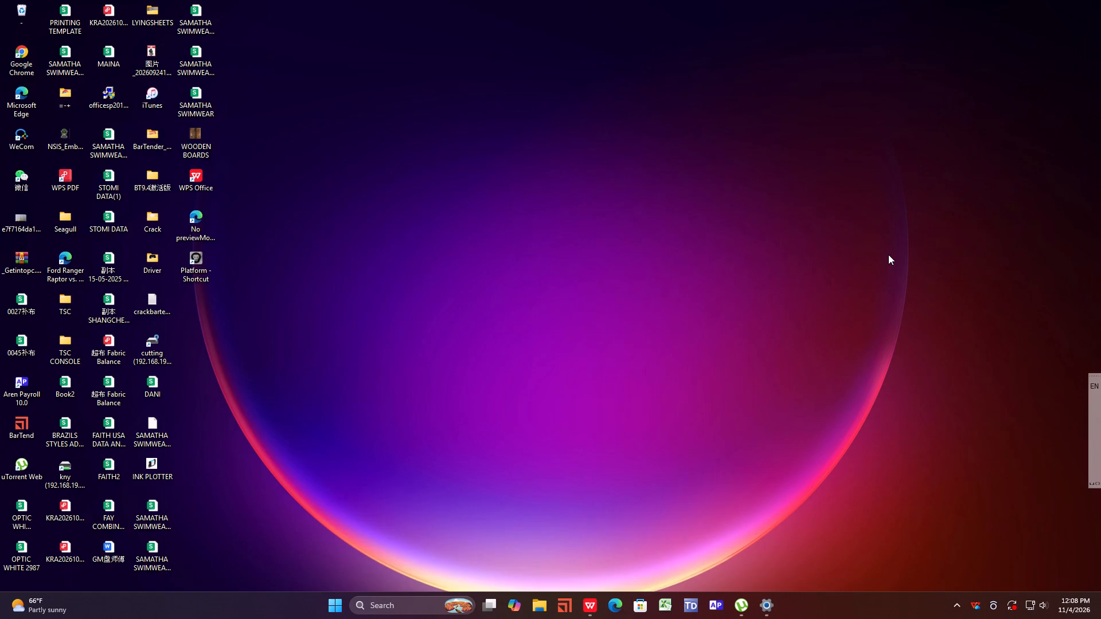
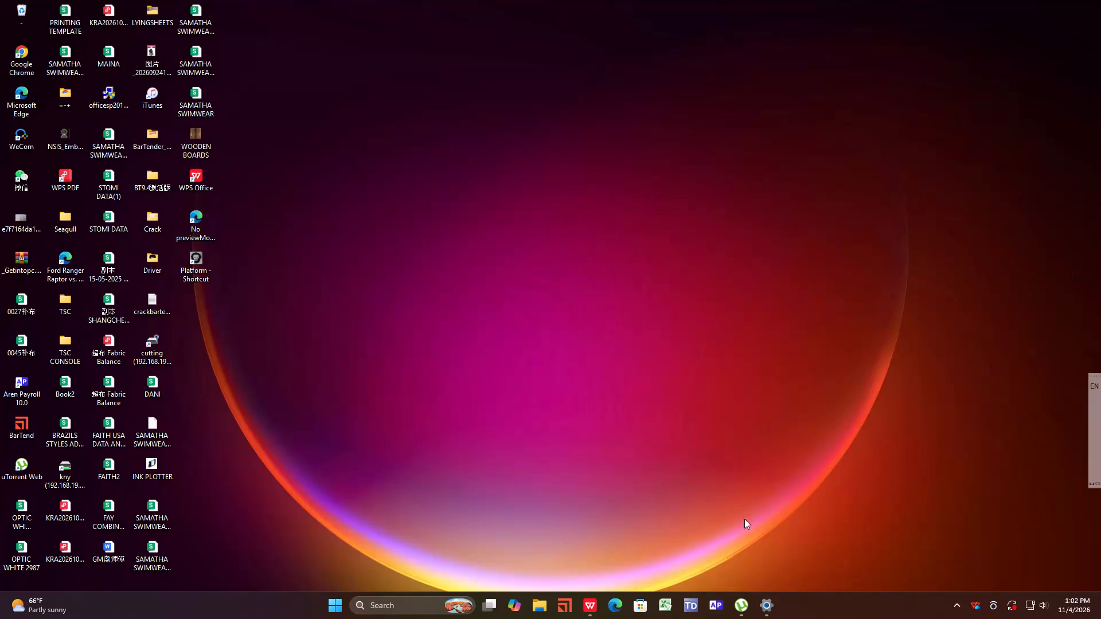
Bring the minimized Fabric Balance workbook back up in WPS Office.
click(588, 605)
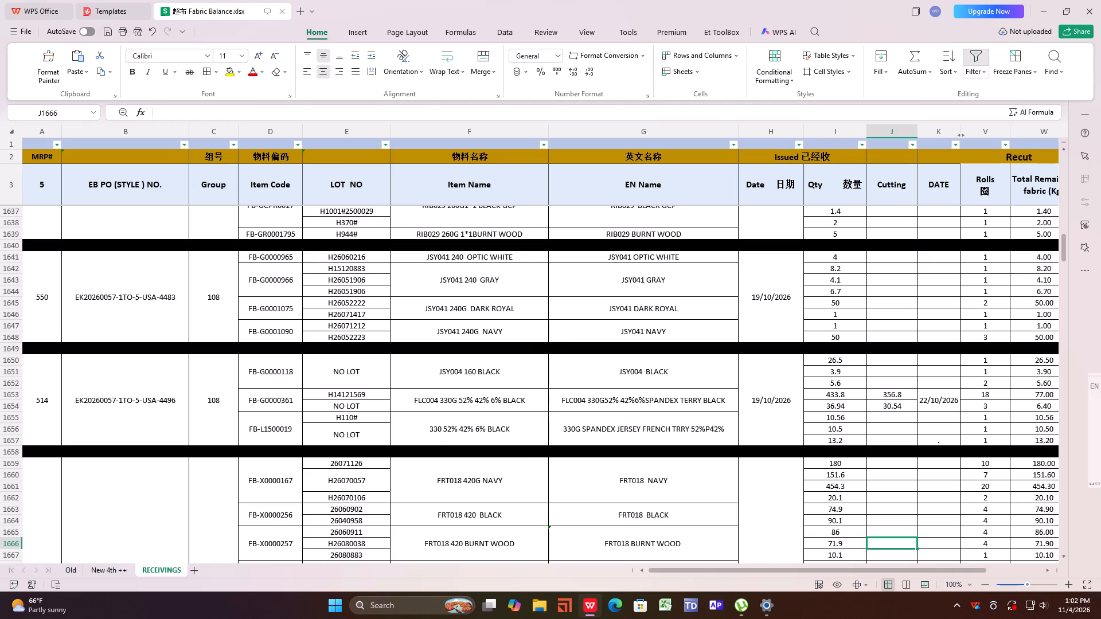
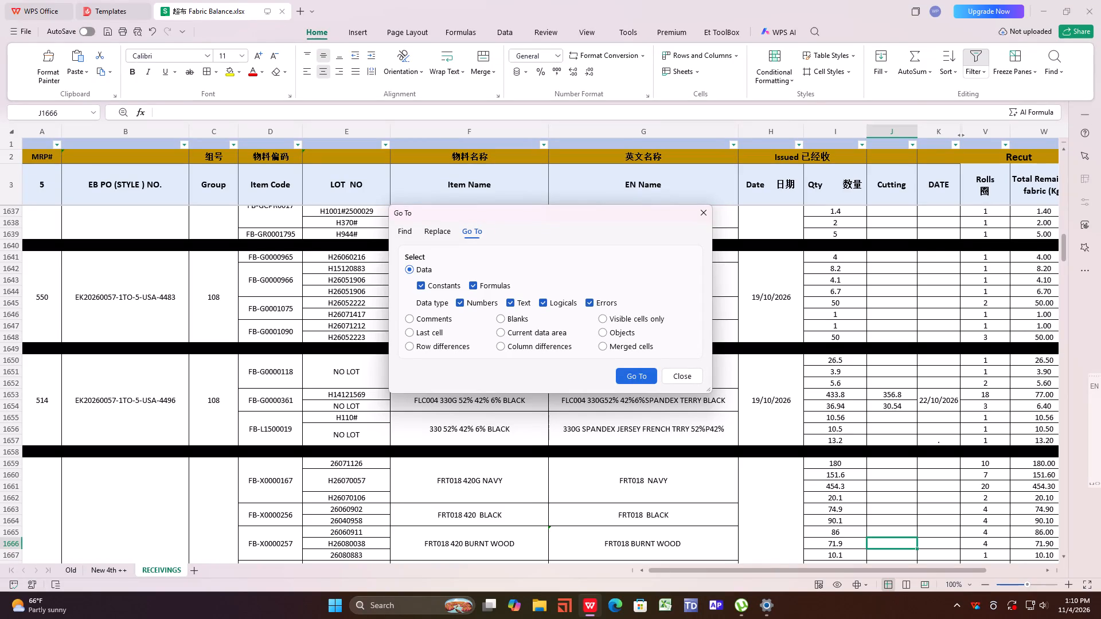
Close the Go To dialog without running a selection, returning to the RECEIVINGS sheet.
click(705, 216)
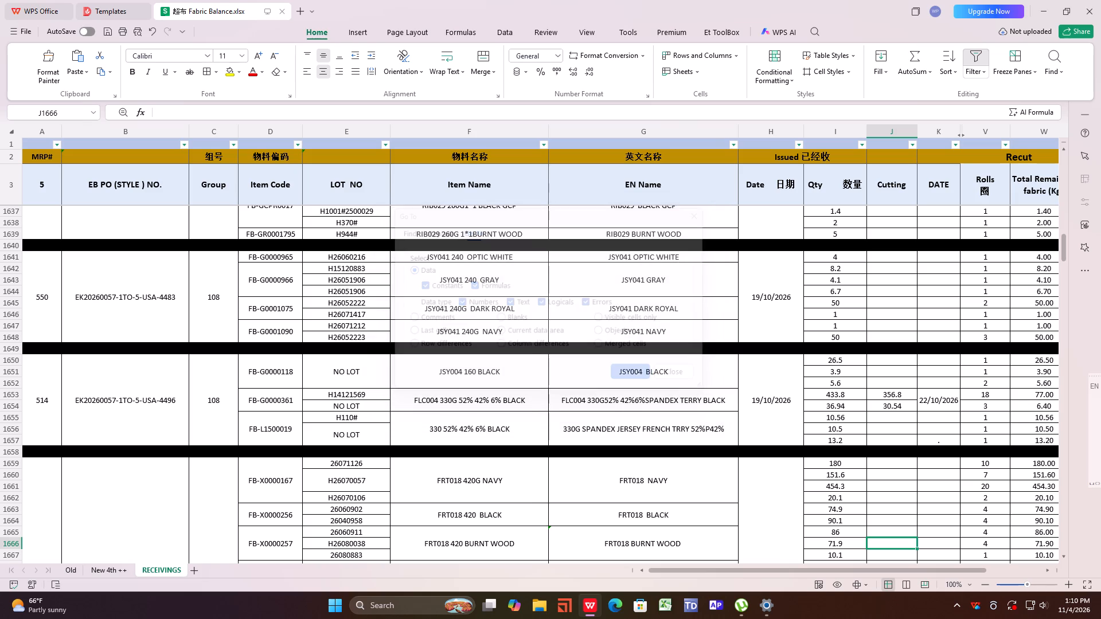
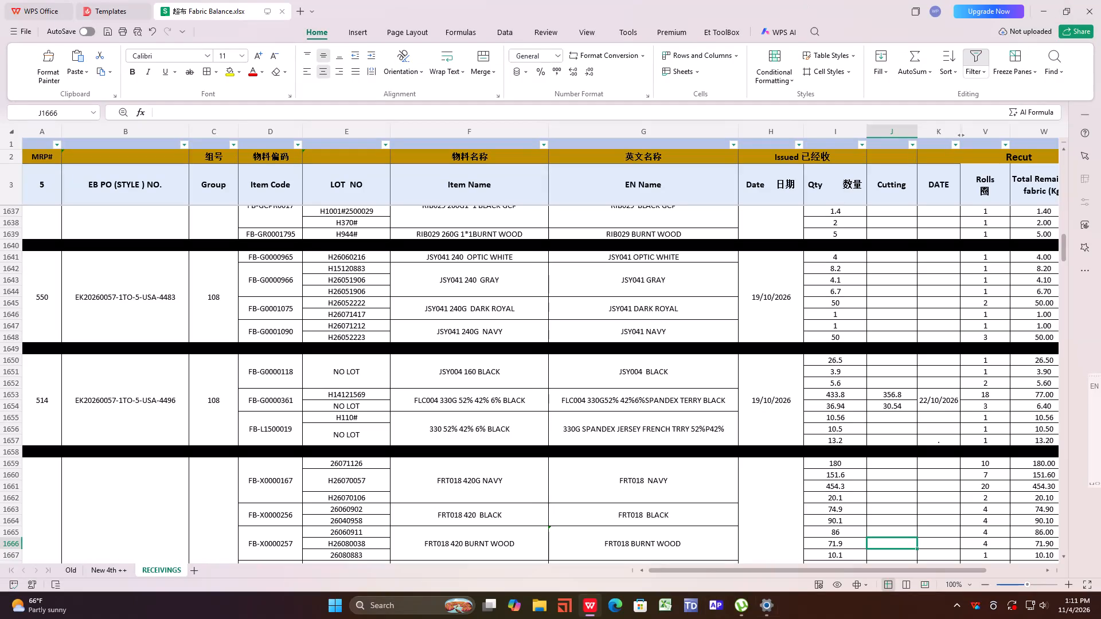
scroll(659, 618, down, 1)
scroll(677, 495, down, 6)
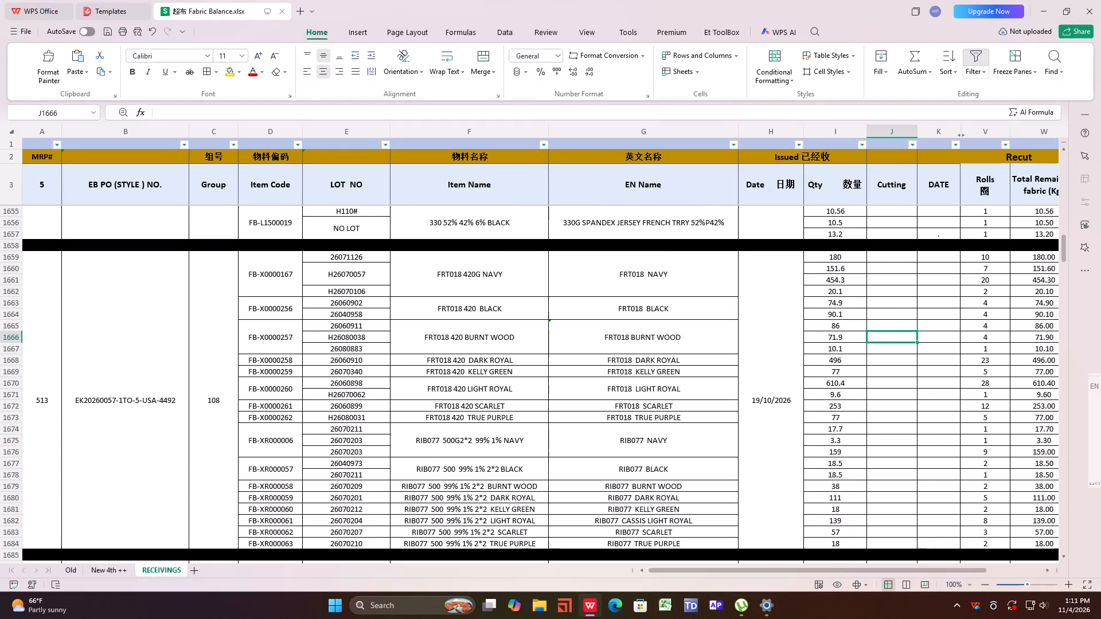
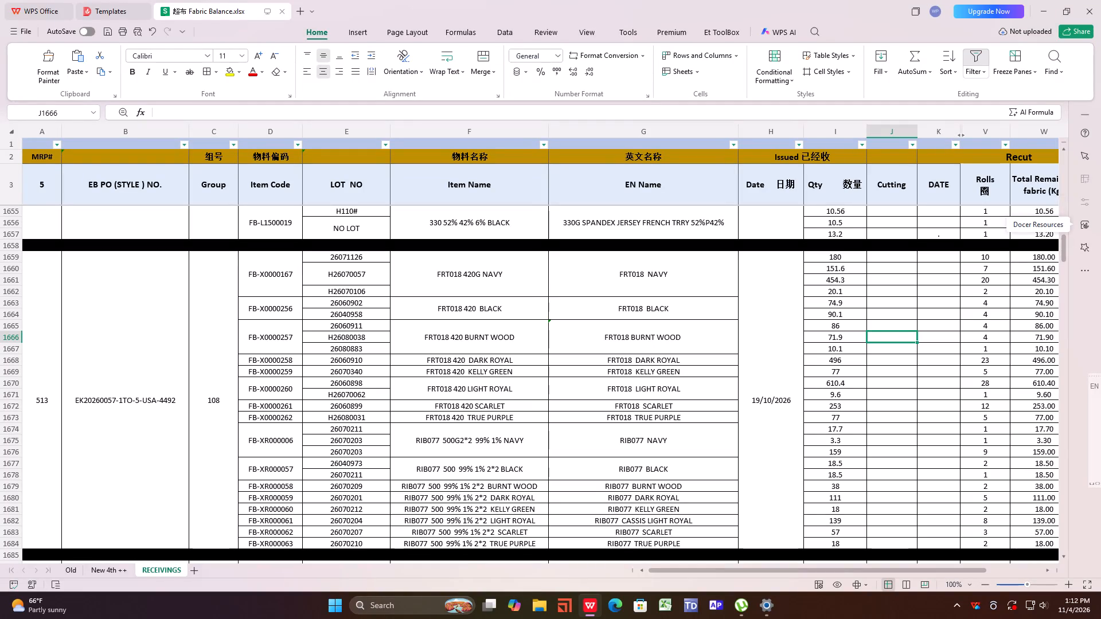
Record the Cutting quantity for FRT018 KELLY GREEN, lot 26070340, replacing a trial entry of 7 with 70.
click(883, 370)
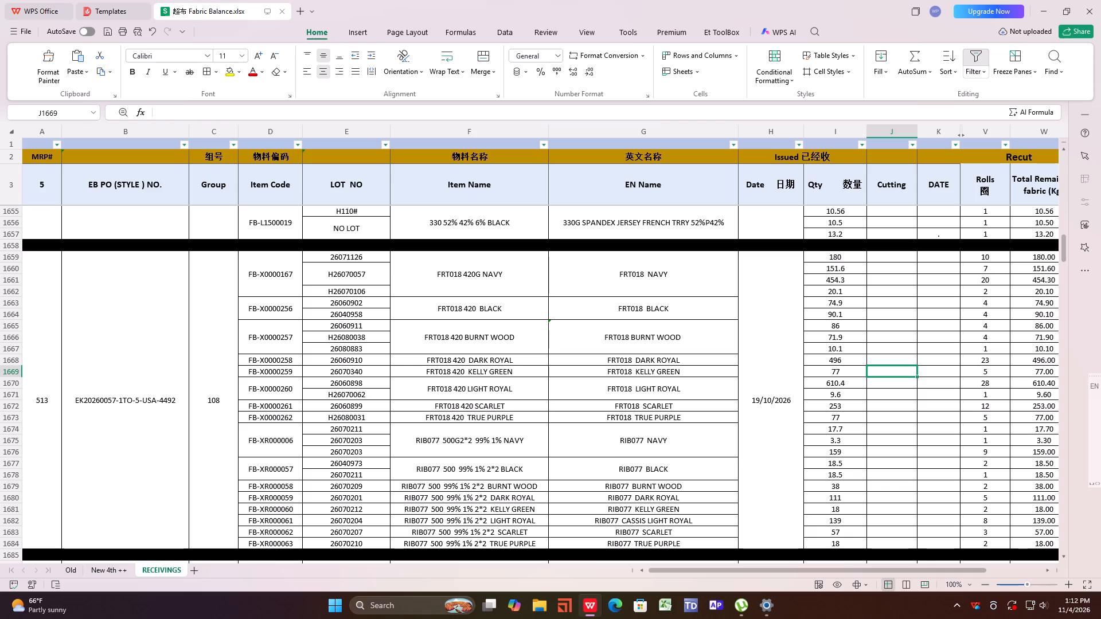
key(7)
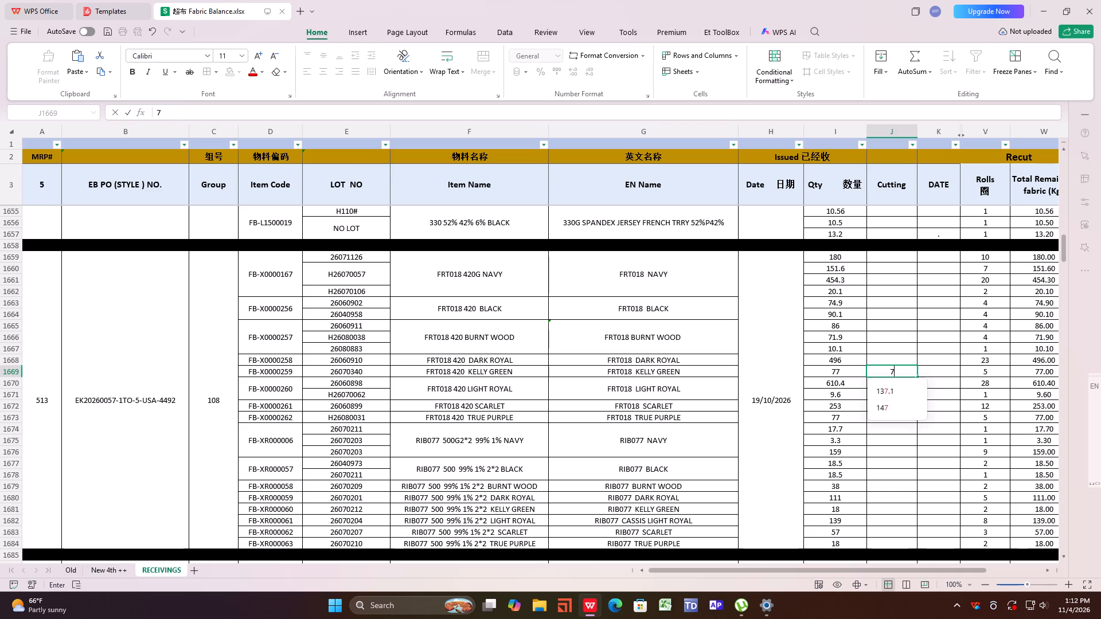
click(966, 352)
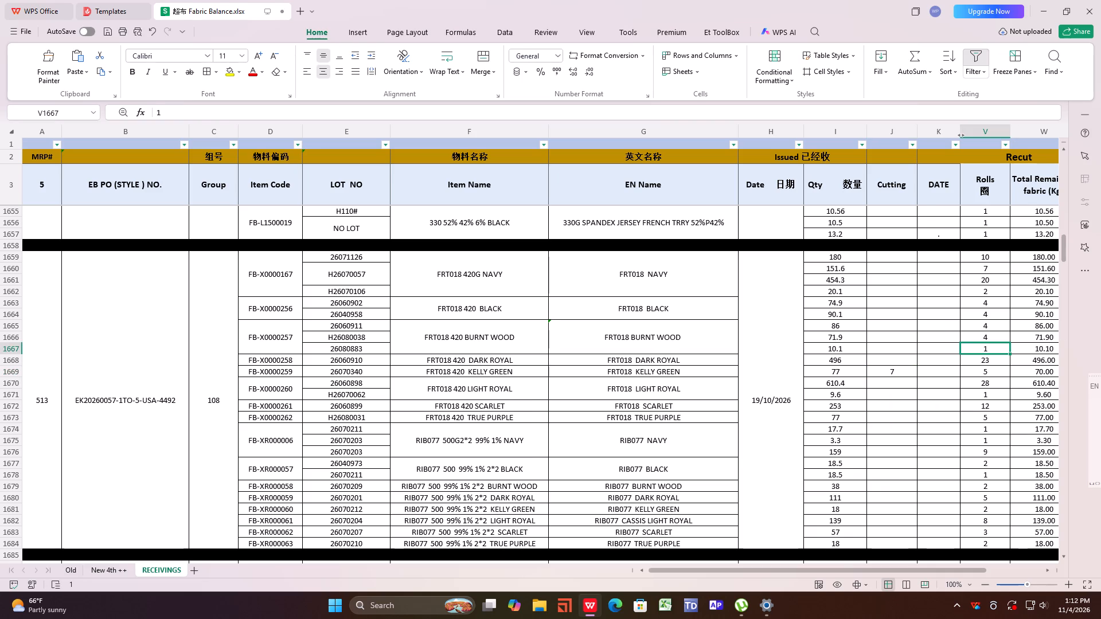
click(894, 372)
text(70)
click(970, 461)
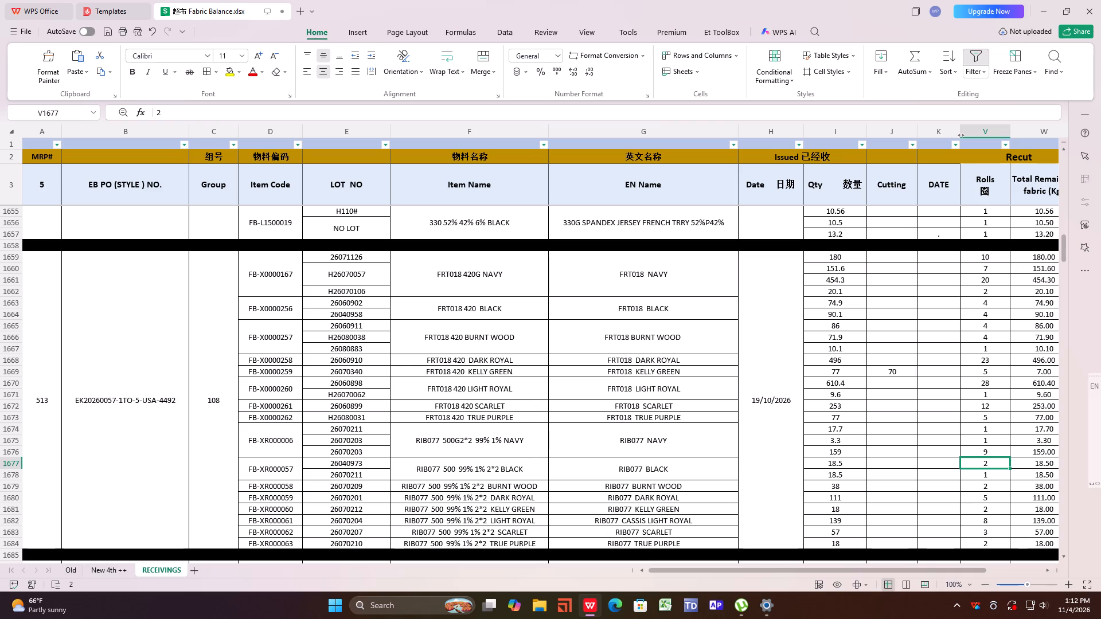
Enter 38 as the Cutting quantity for RIB077 BURNT WOOD, lot 26070209.
scroll(879, 420, down, 1)
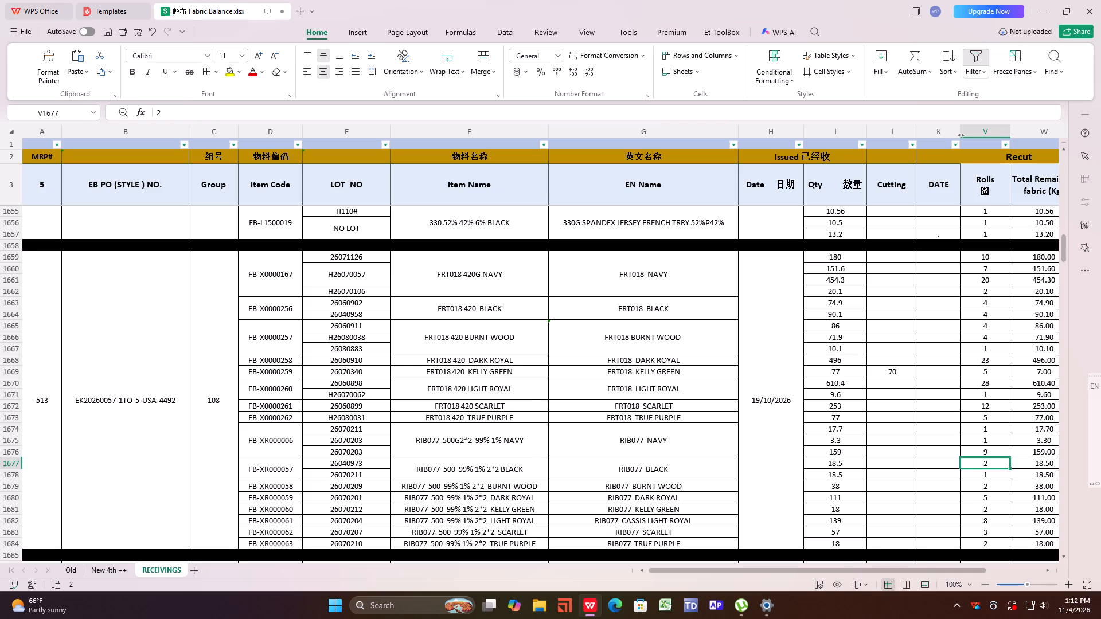
click(877, 455)
text(38)
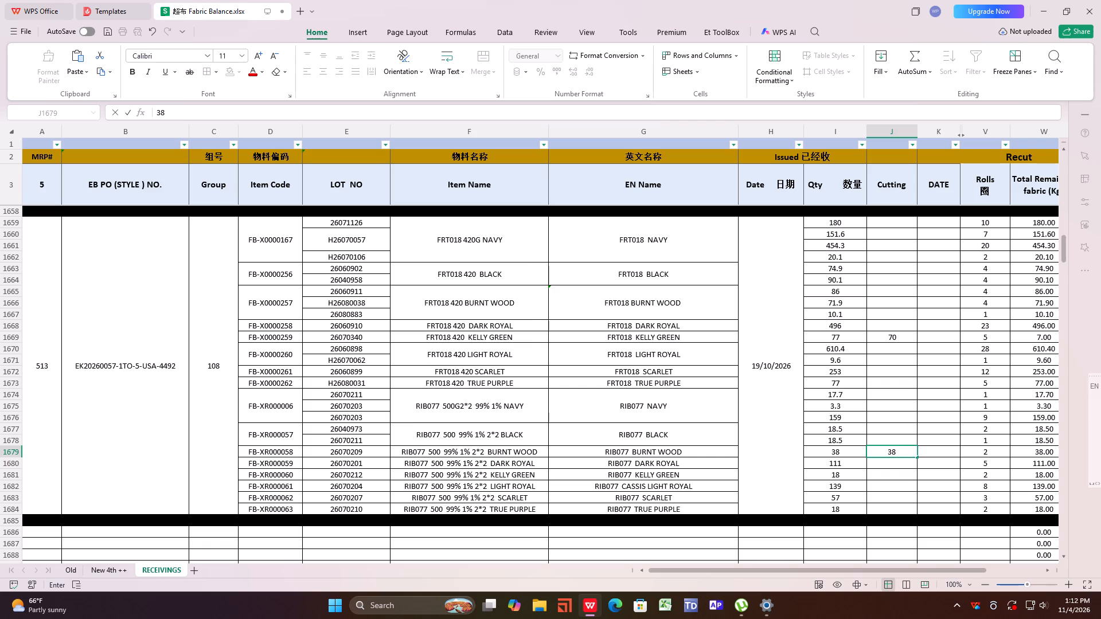
Enter Cutting quantities for the FRT018 BURNT WOOD lots: 26060911 as 86, H26080038 as 68.4 after a trial 3.5, and 26080883 as 10.1.
click(883, 289)
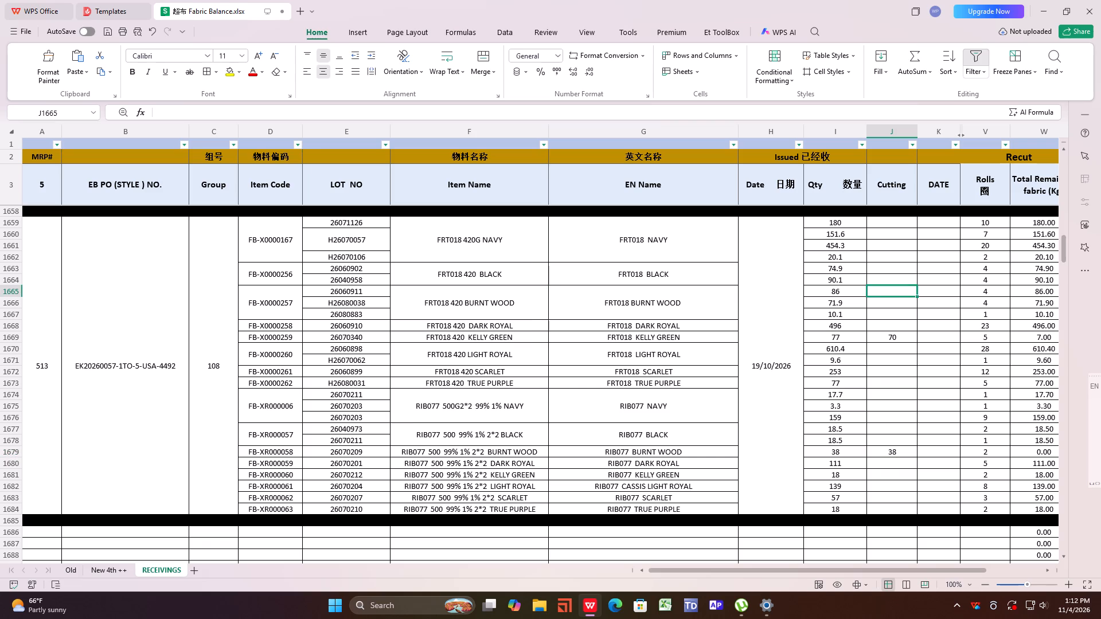
text(86)
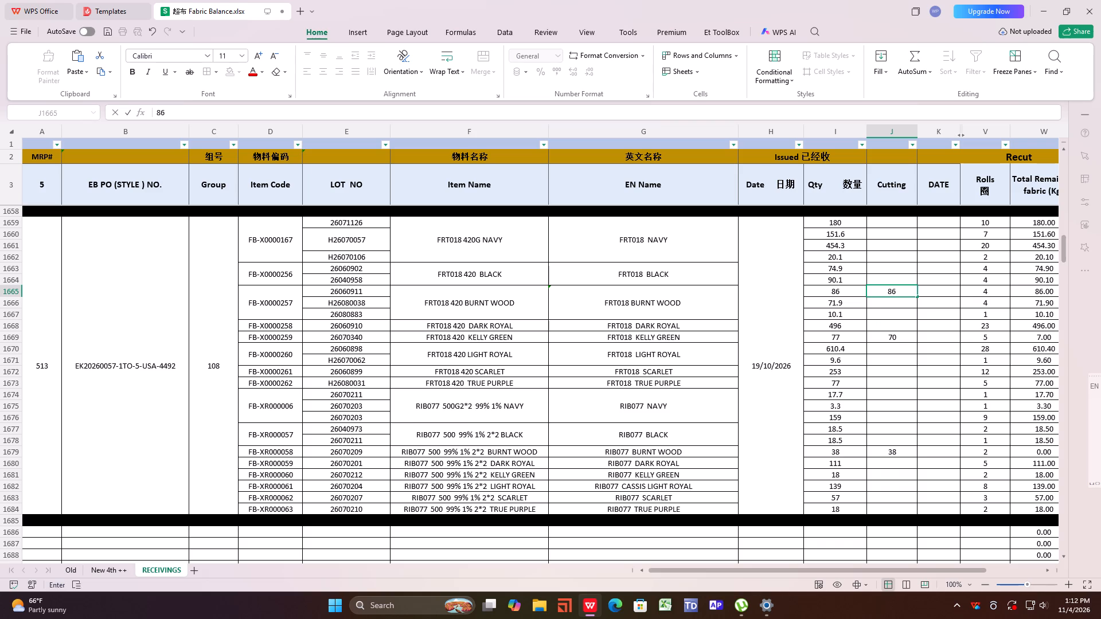
click(888, 303)
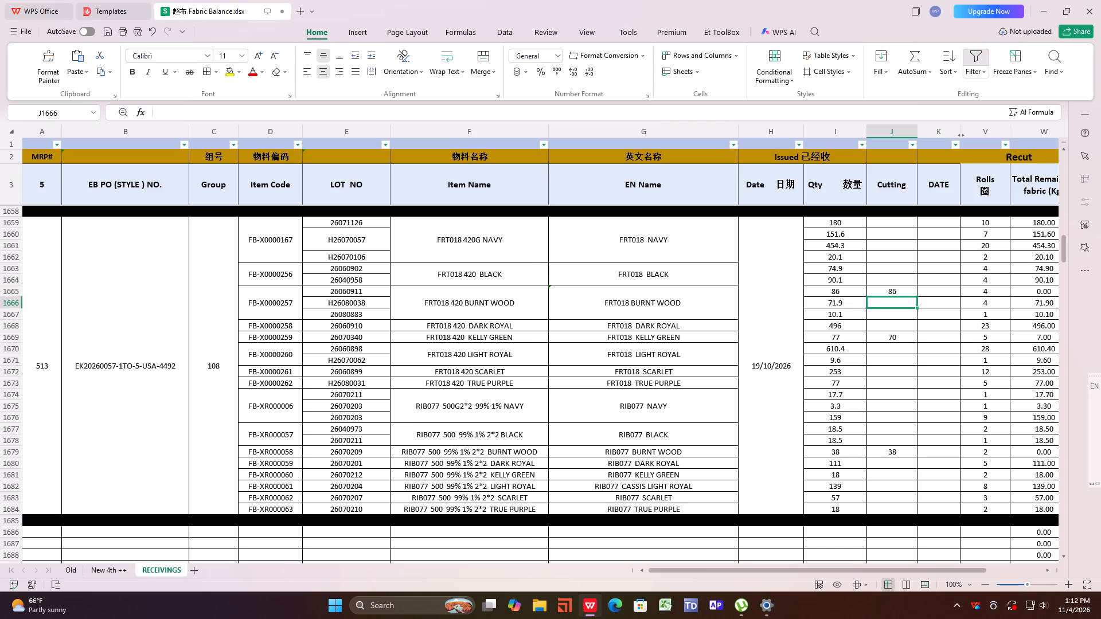
text(3.5)
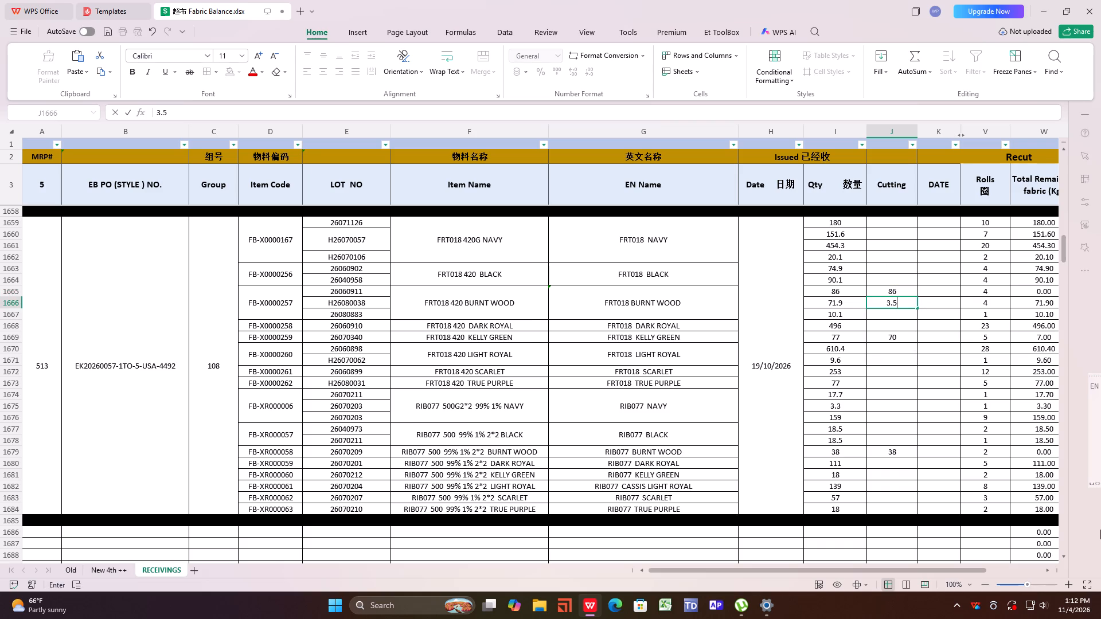
click(927, 337)
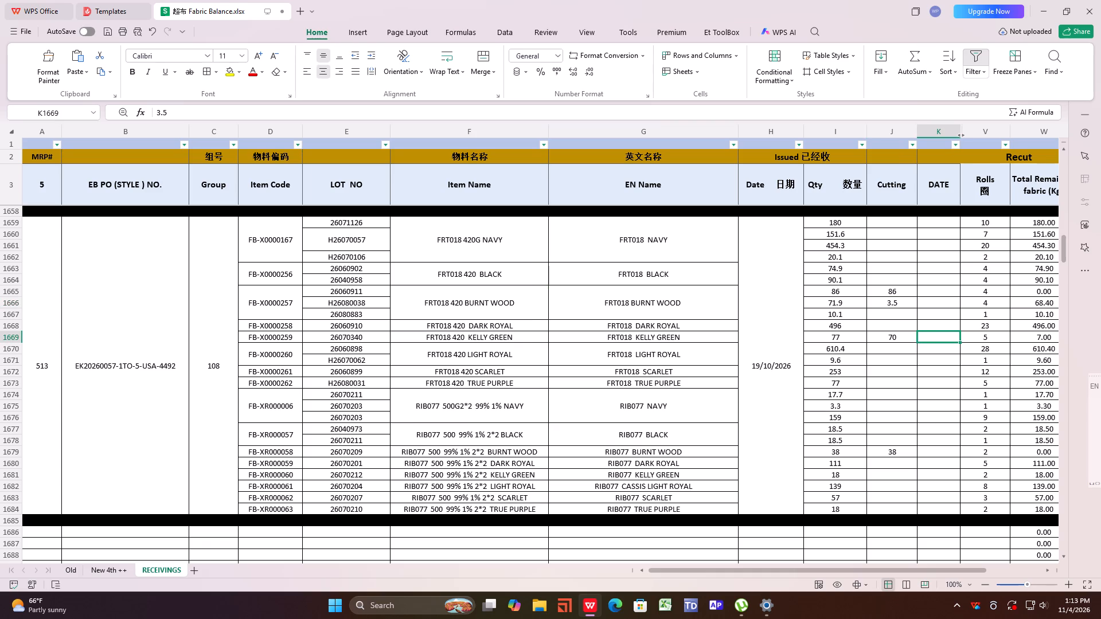
click(907, 300)
text(68.4)
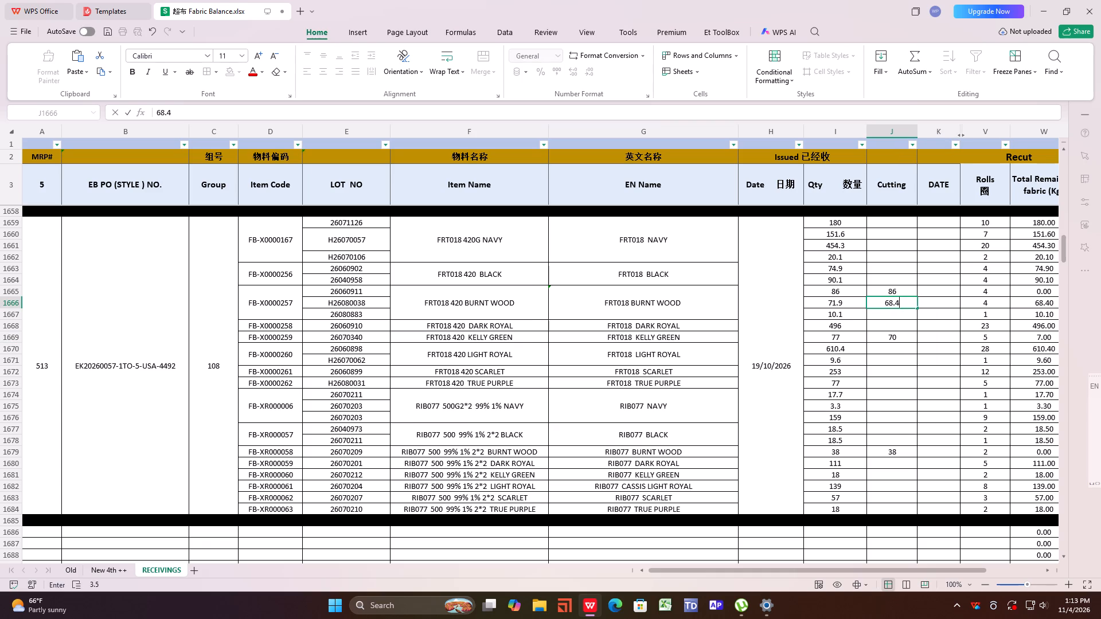
click(891, 314)
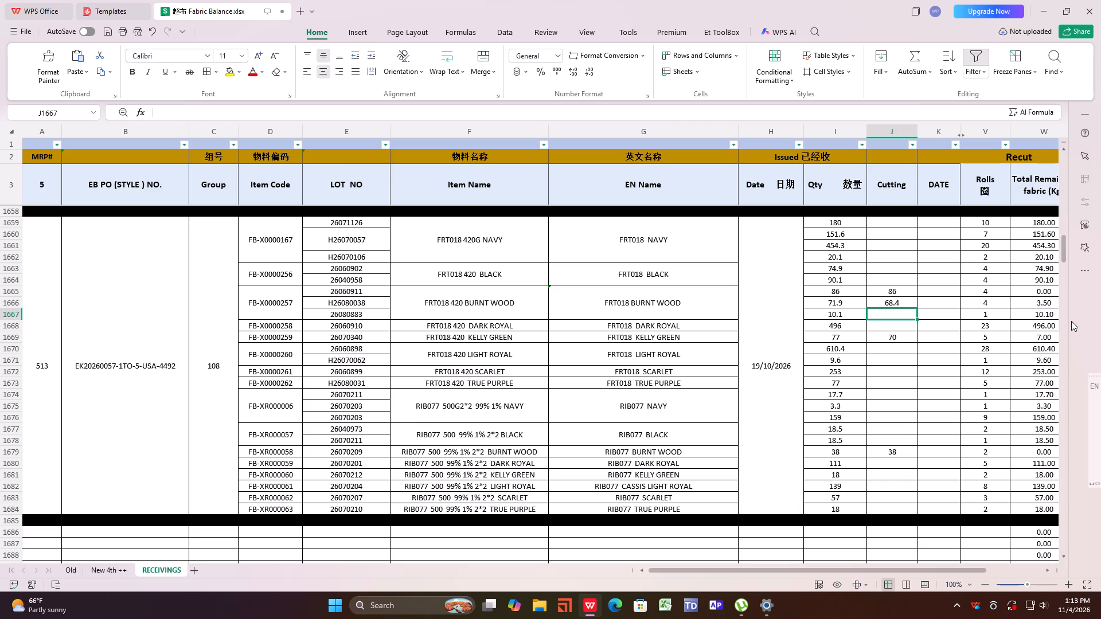
text(10.1)
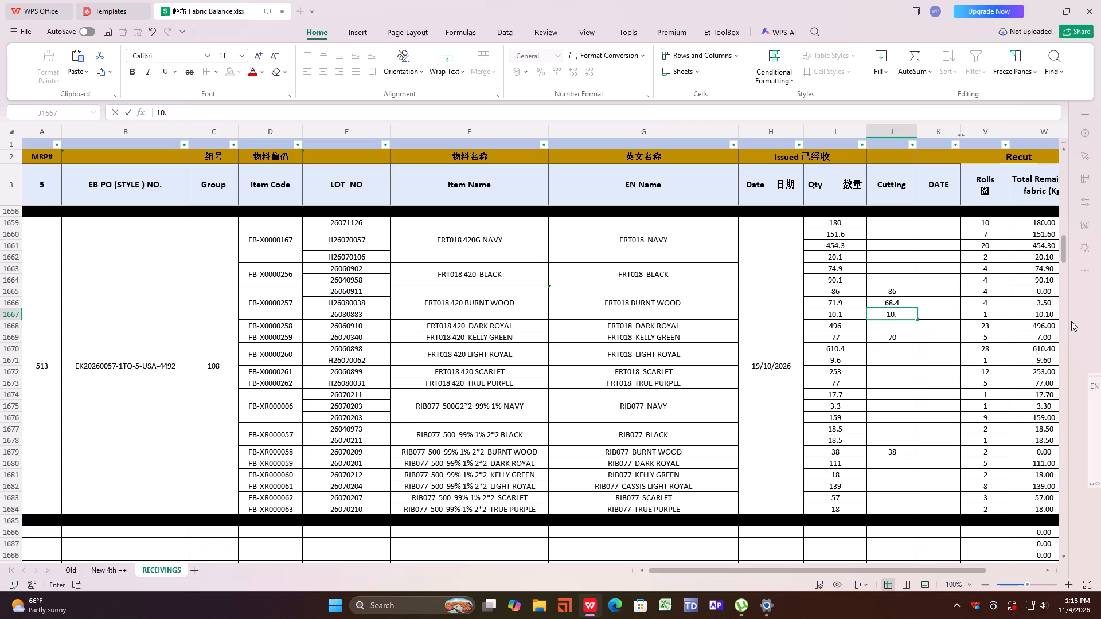
key(Return)
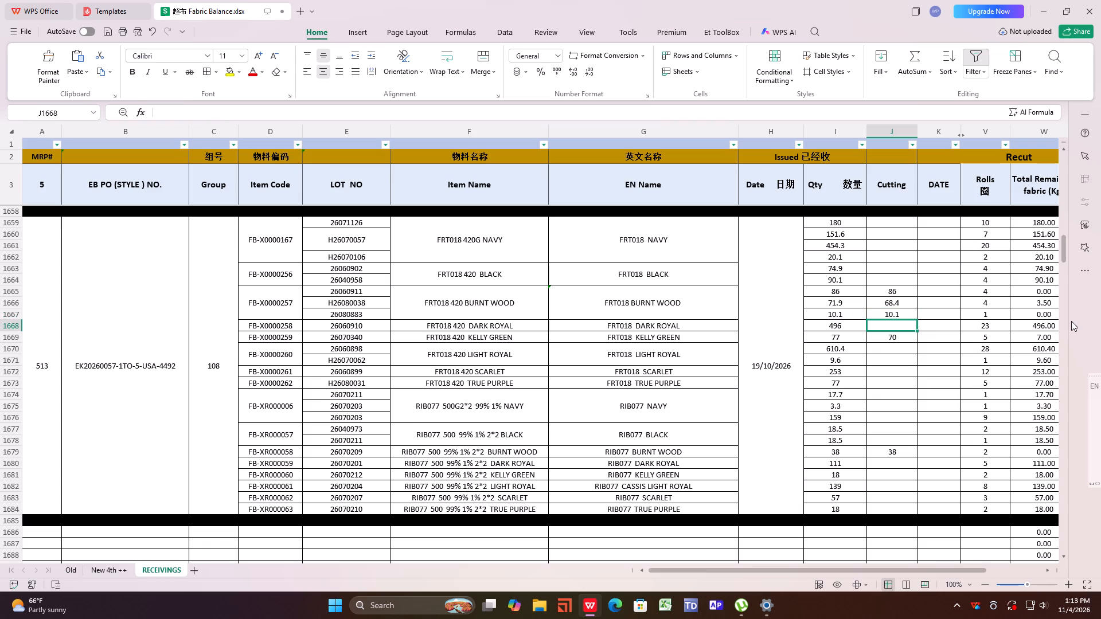
Enter 18 as the Cutting quantity for RIB077 KELLY GREEN, lot 26070212.
click(877, 472)
text(18)
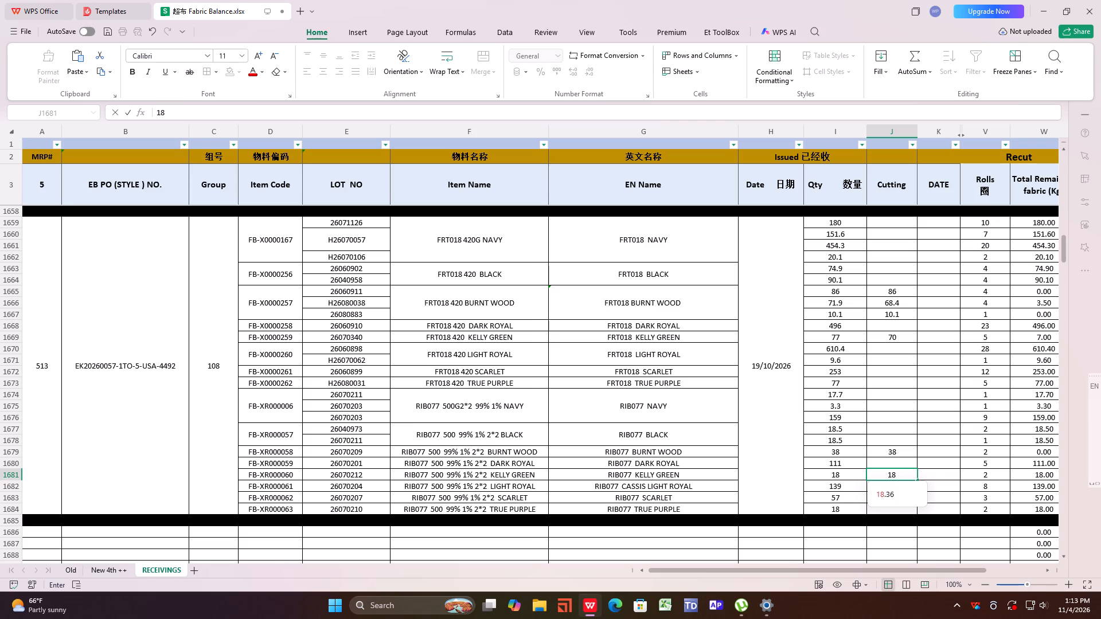
Record the Cutting quantity for FRT018 NAVY, lot 26071126, replacing a trial entry of 6.6 with 173.4.
click(879, 220)
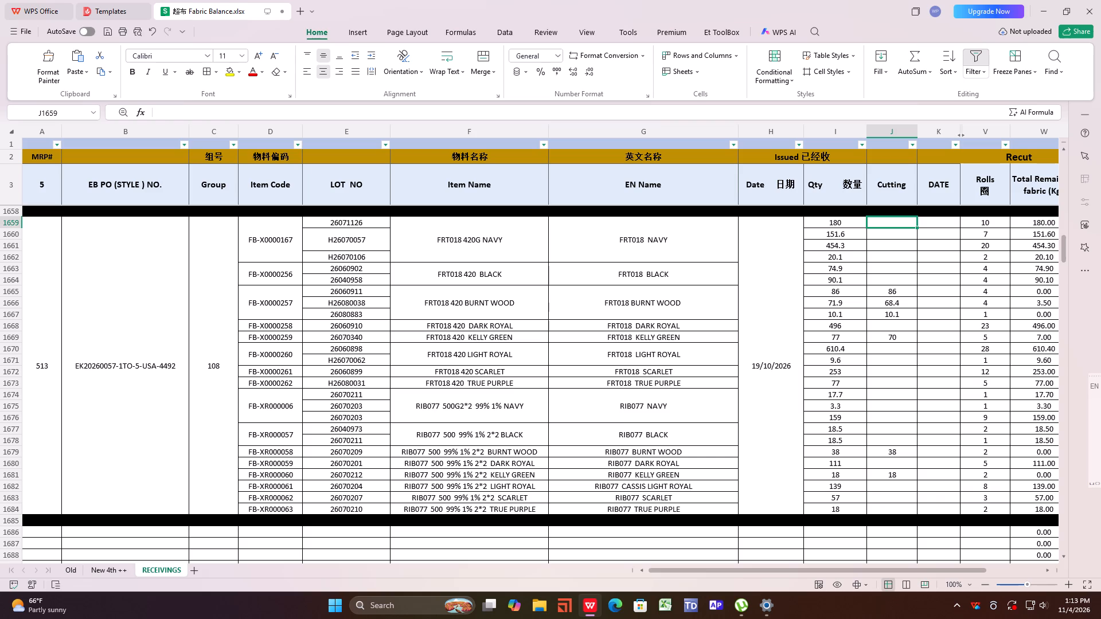
text(6.6)
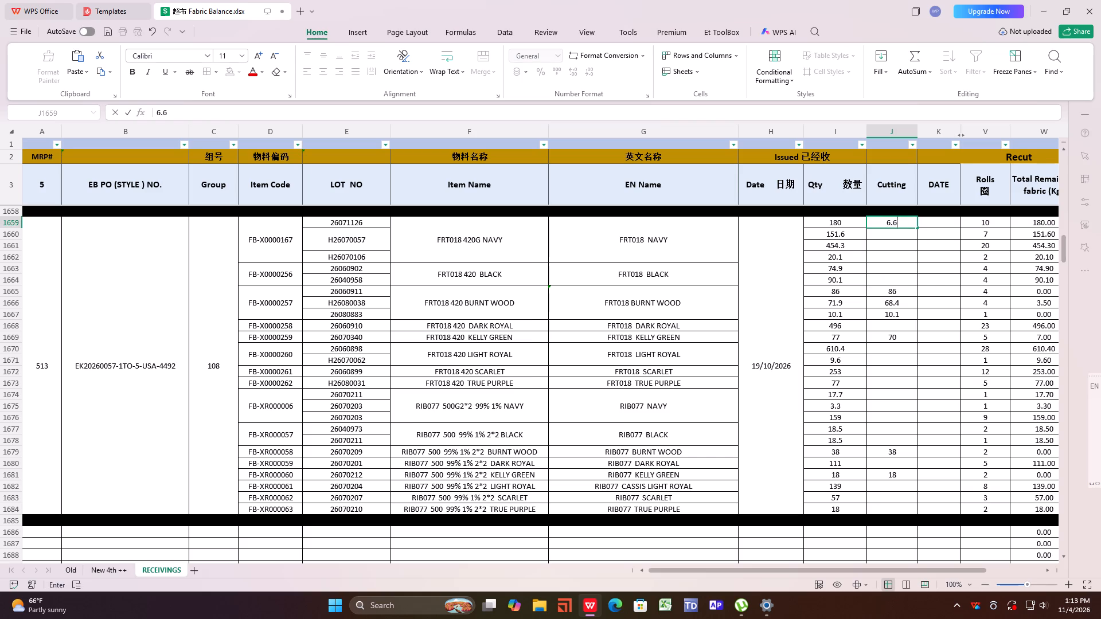
click(984, 276)
click(899, 220)
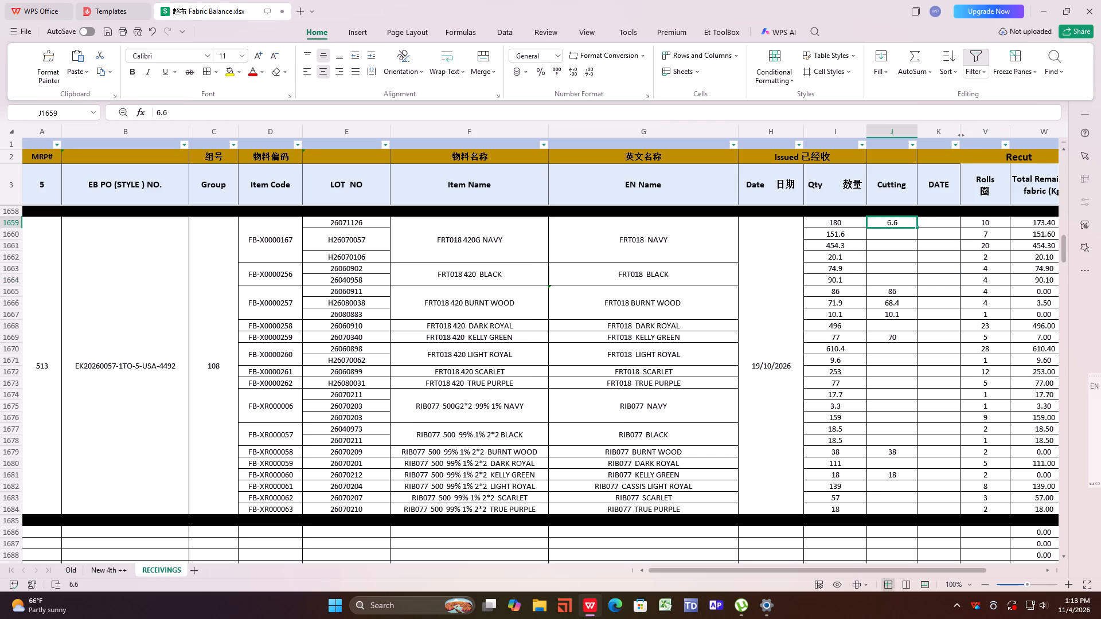
text(17)
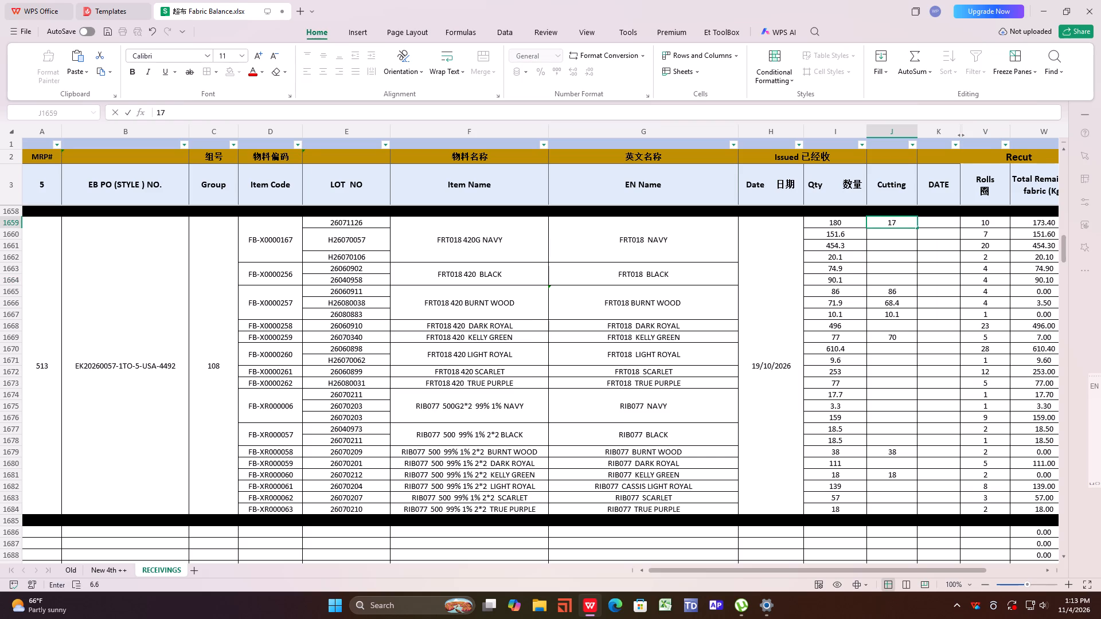
text(3.)
key(4)
click(981, 326)
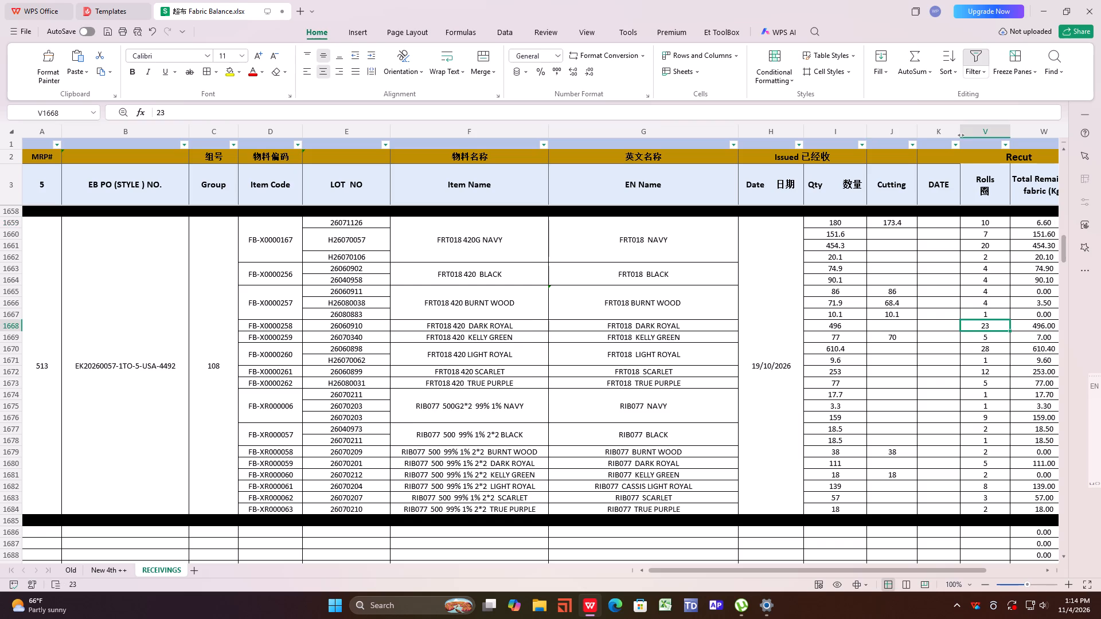
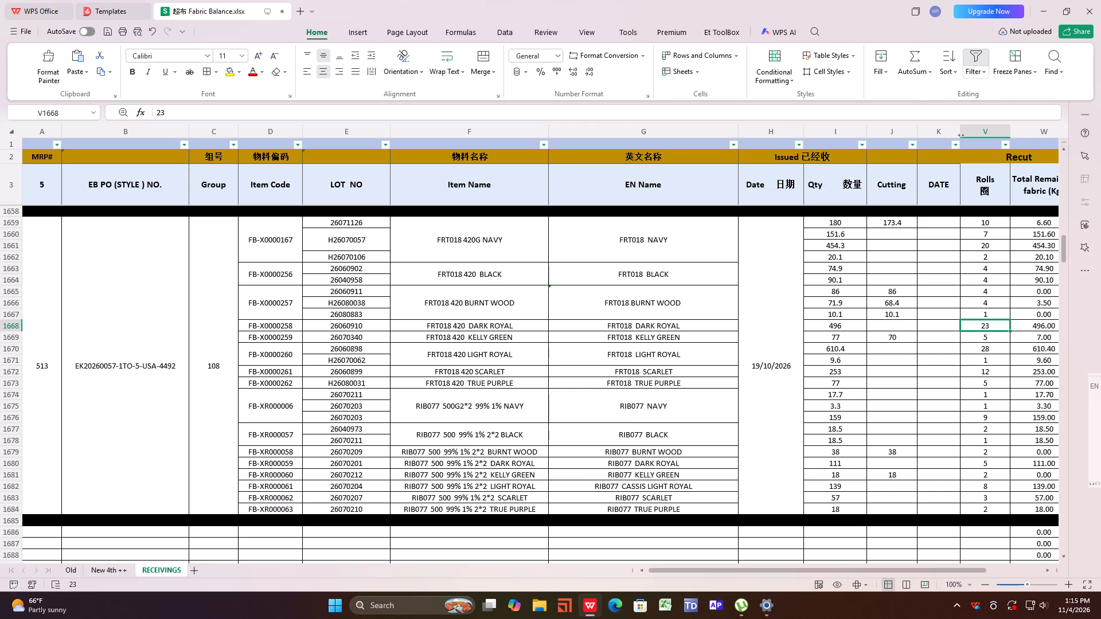
Enter Cutting quantities for two RIB077 NAVY lots: 26070211 as 17.7 and 26070203 as 3.3.
click(895, 396)
text(17.7)
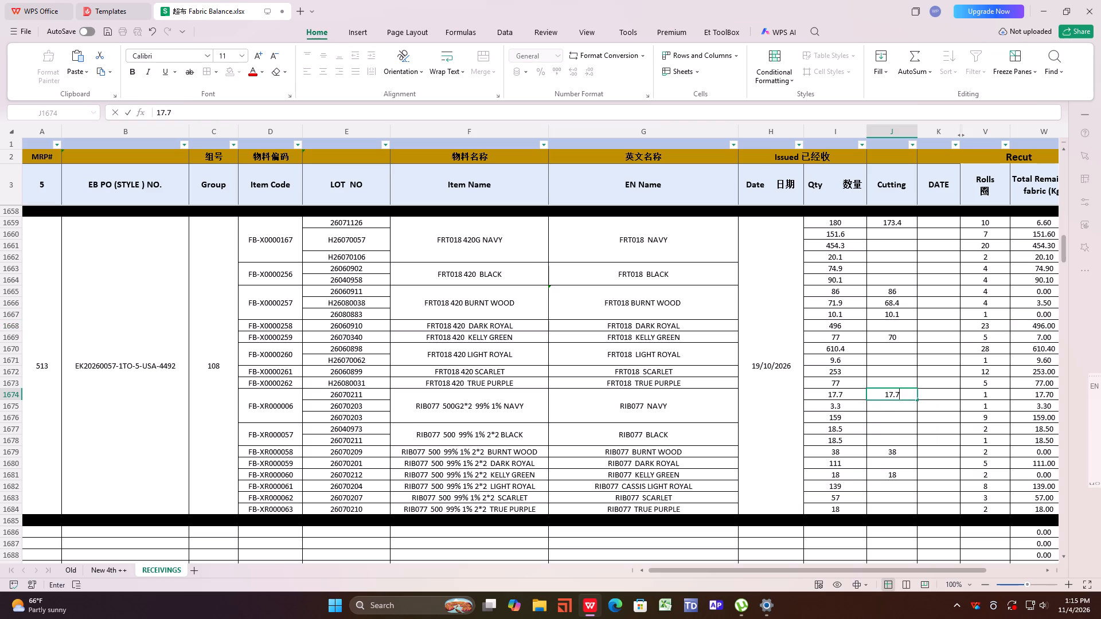
click(887, 408)
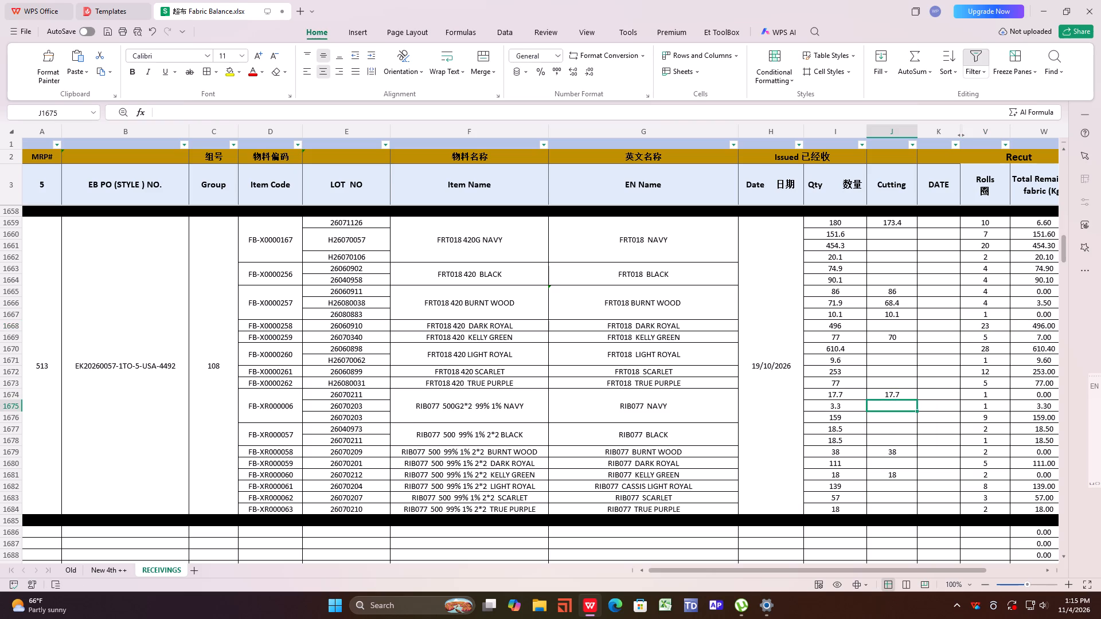
text(3.3)
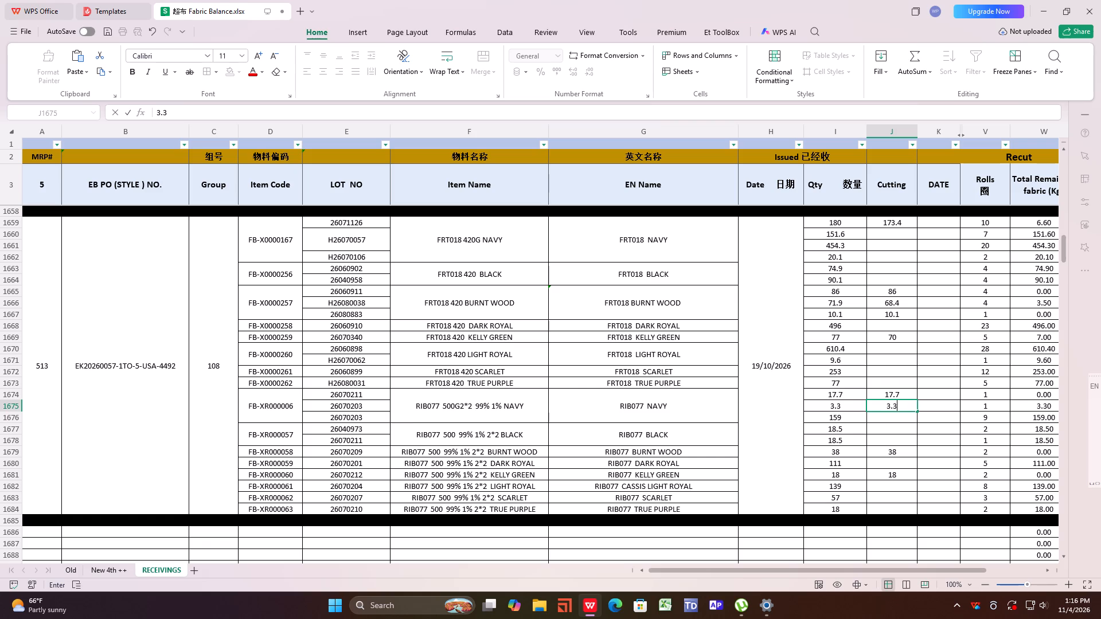
Enter Cutting quantities for the FRT018 BLACK lots: 26060902 as 68.4 after a trial 6.5, and 26040958 as 90.1.
click(887, 269)
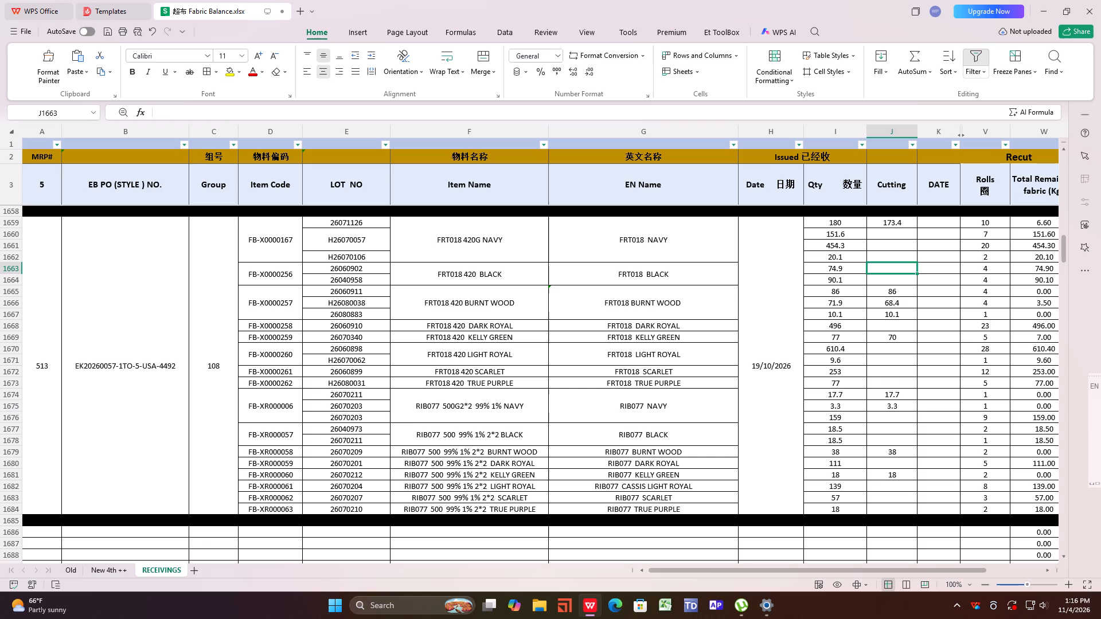
text(6.5)
click(909, 291)
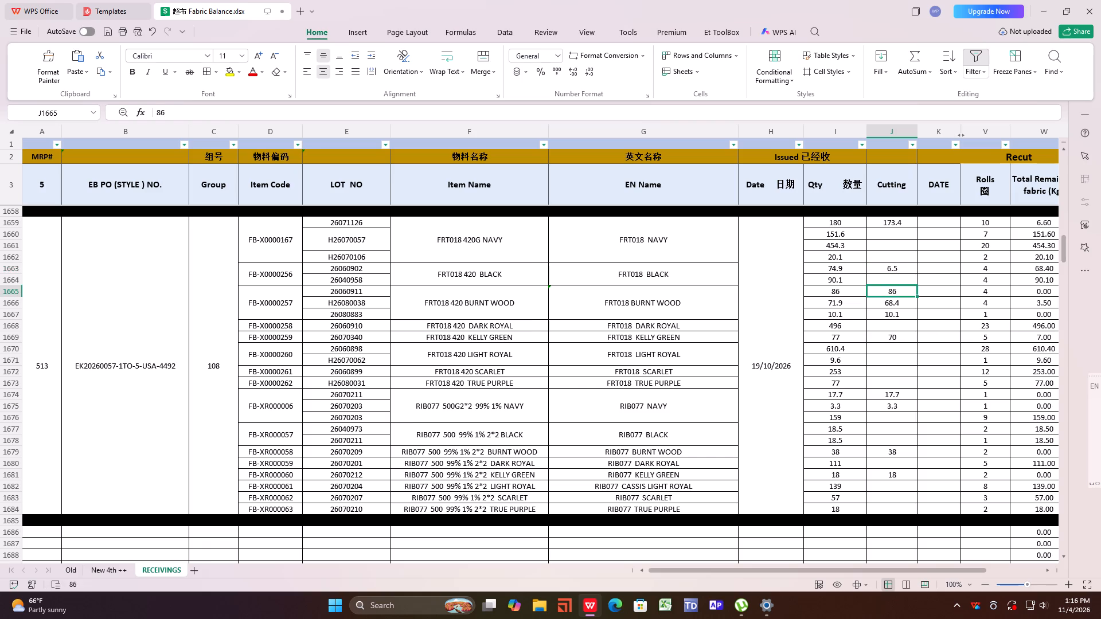
click(894, 266)
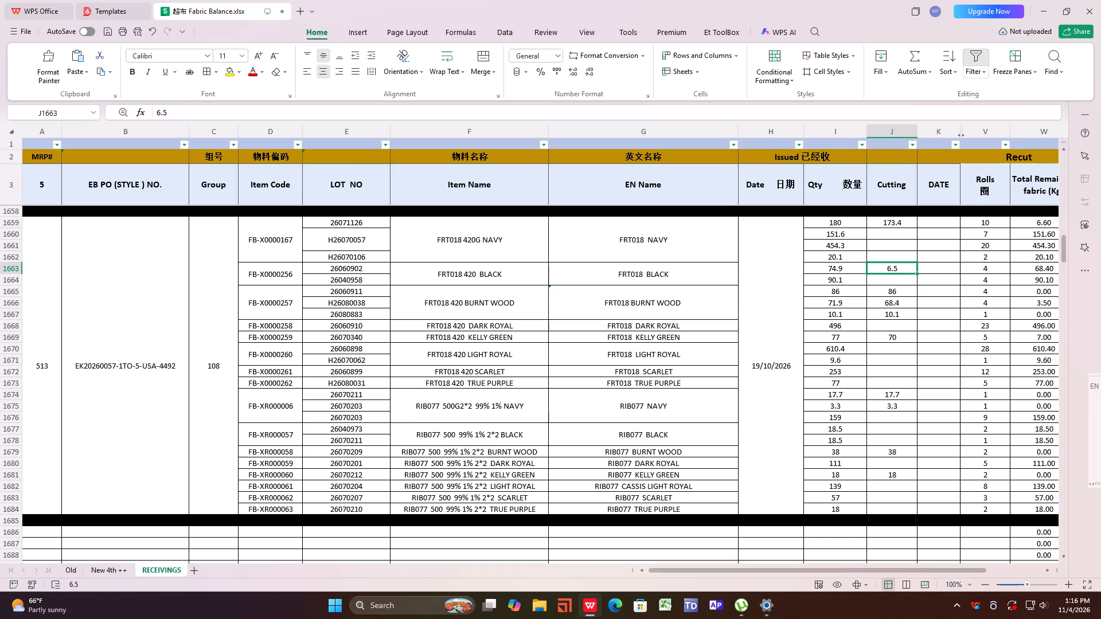
text(68.4)
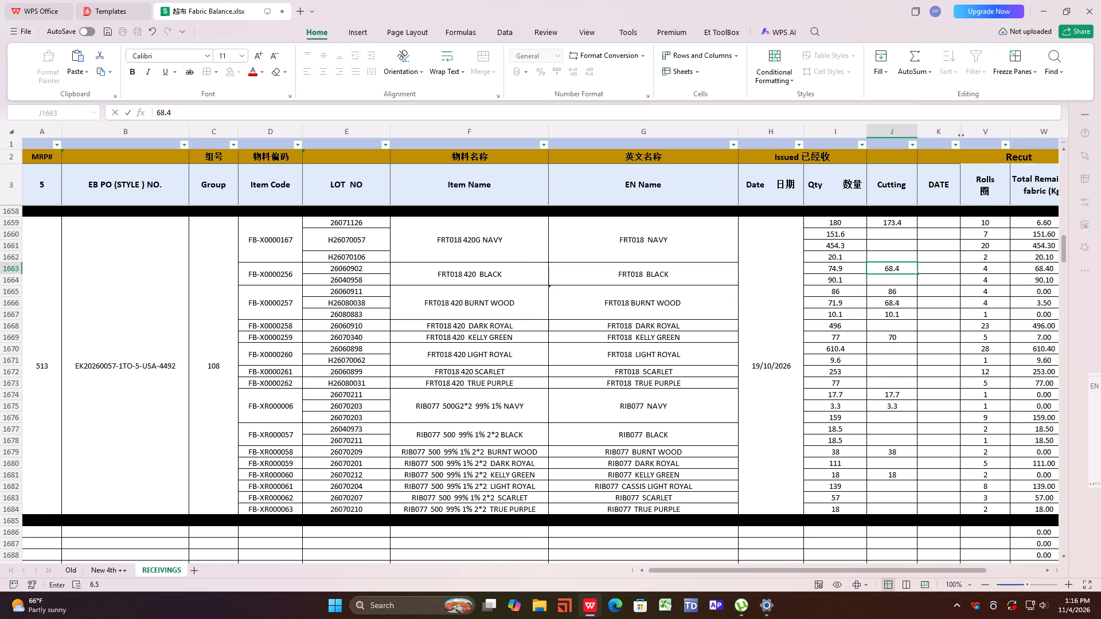
click(913, 279)
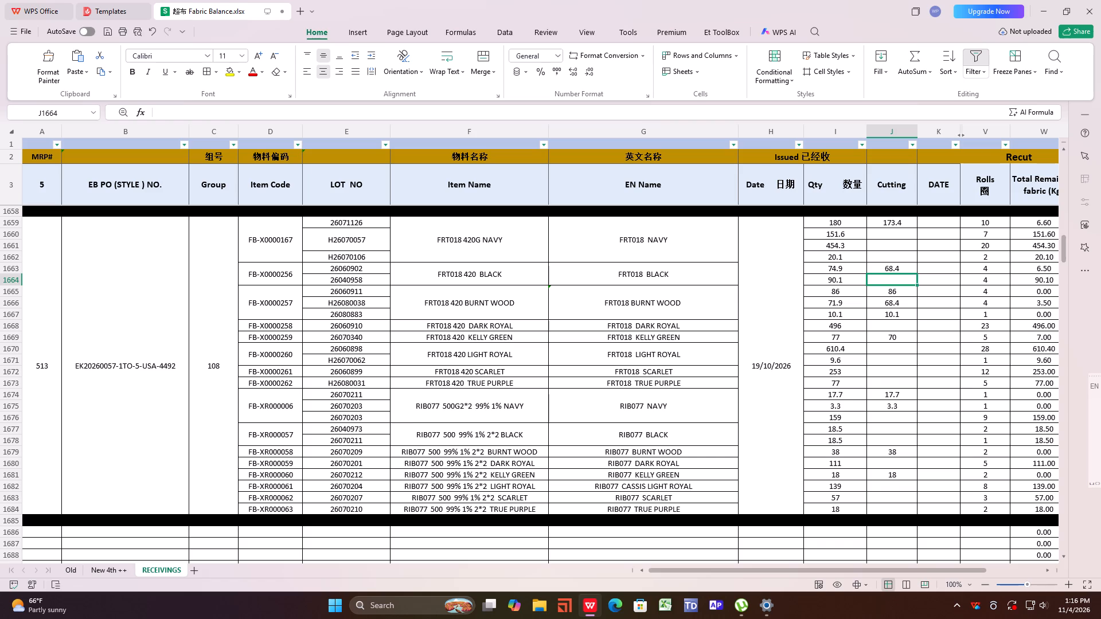
text(90.1)
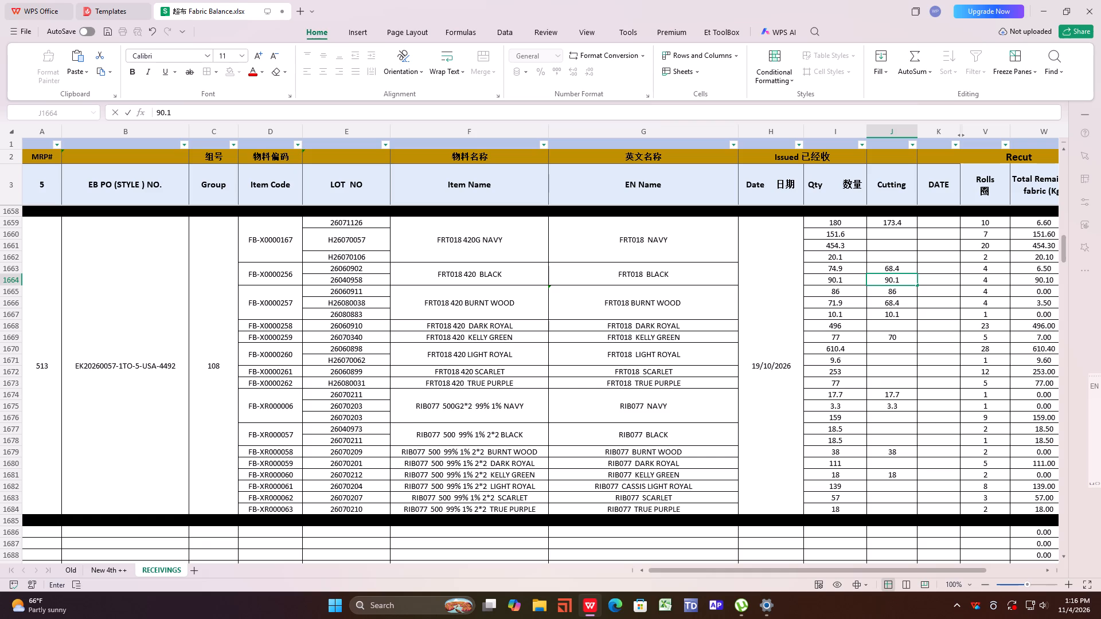
Record the Cutting quantity for FRT018 TRUE PURPLE, lot H26080031, as 48.6 after a trial 28.4.
click(883, 383)
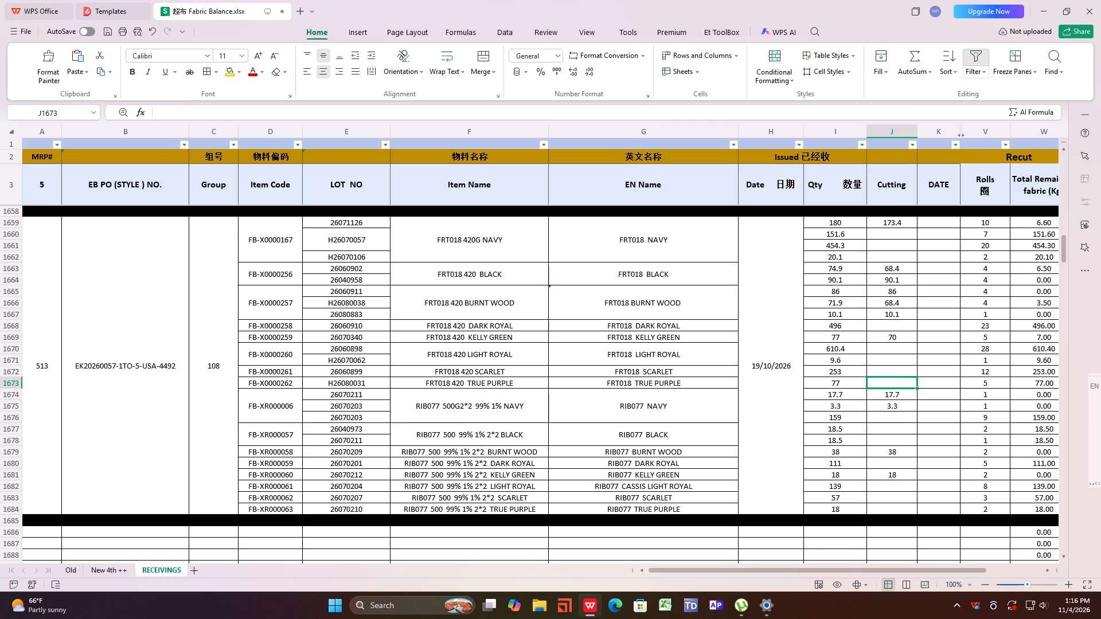
text(28.4)
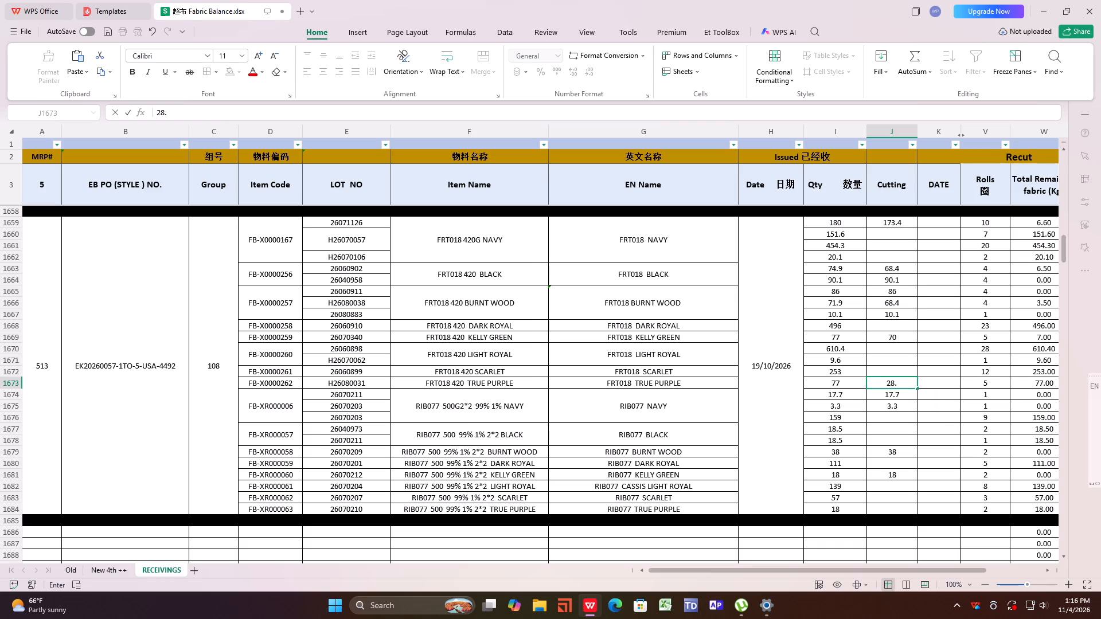
click(963, 422)
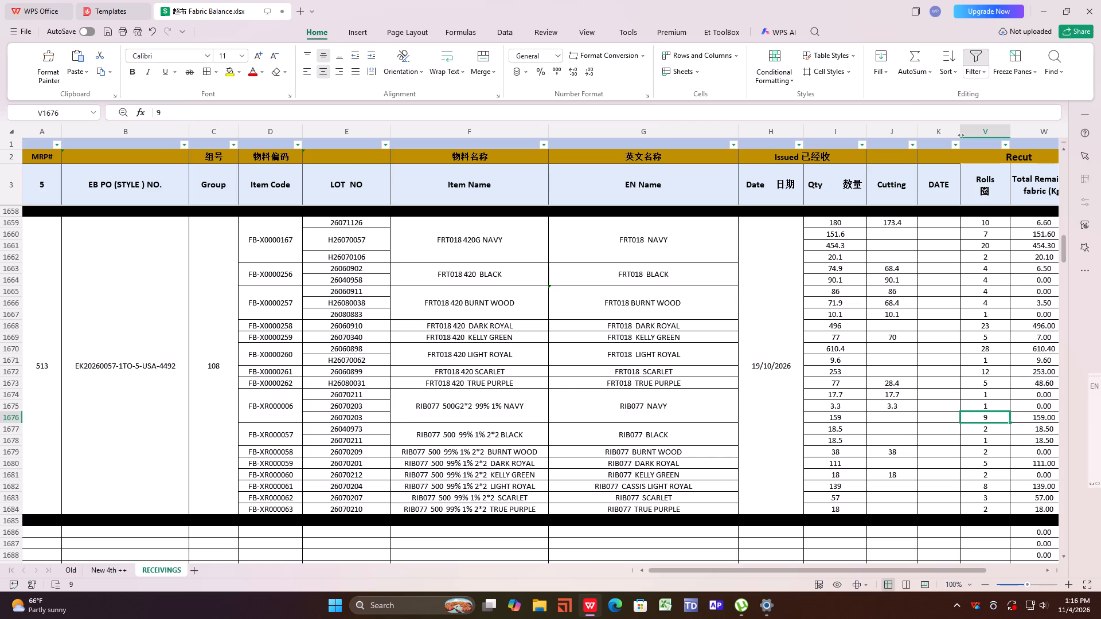
click(909, 383)
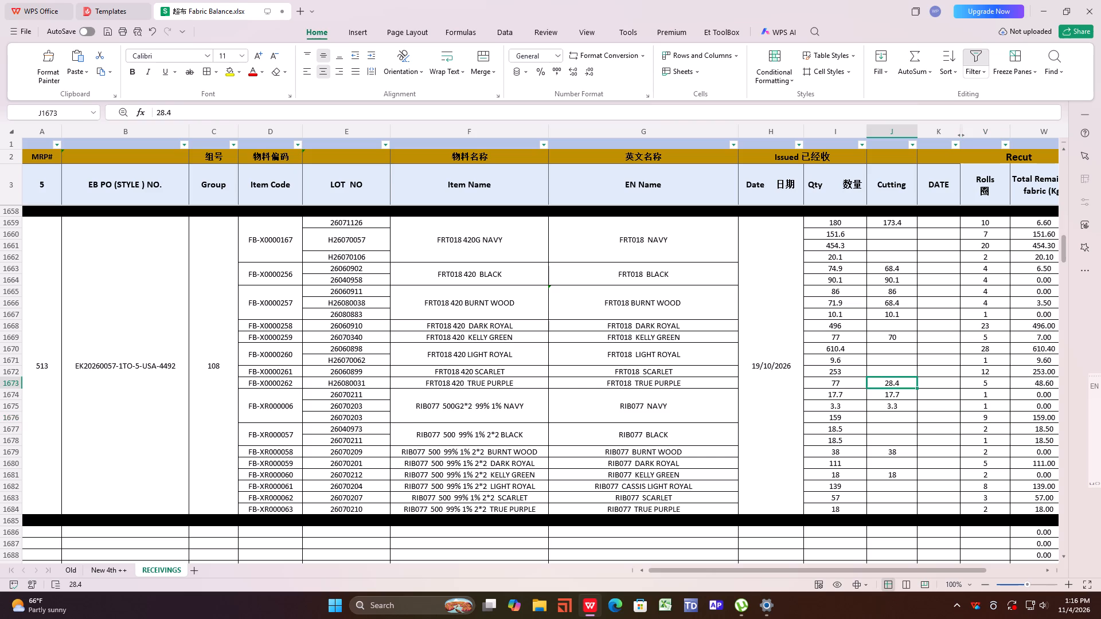
text(48.6)
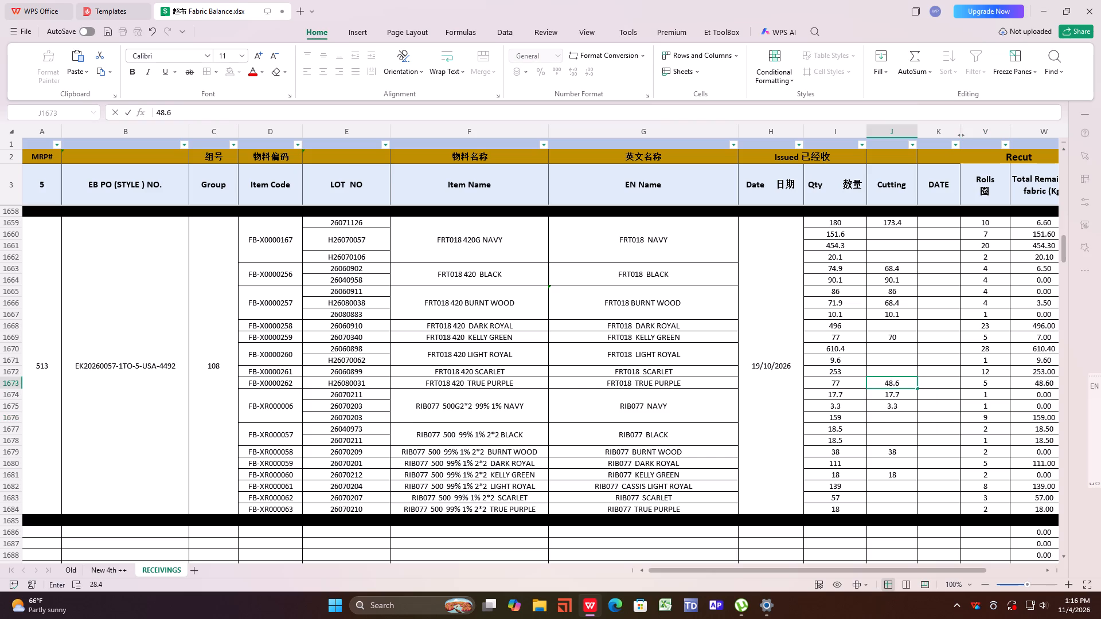
click(932, 410)
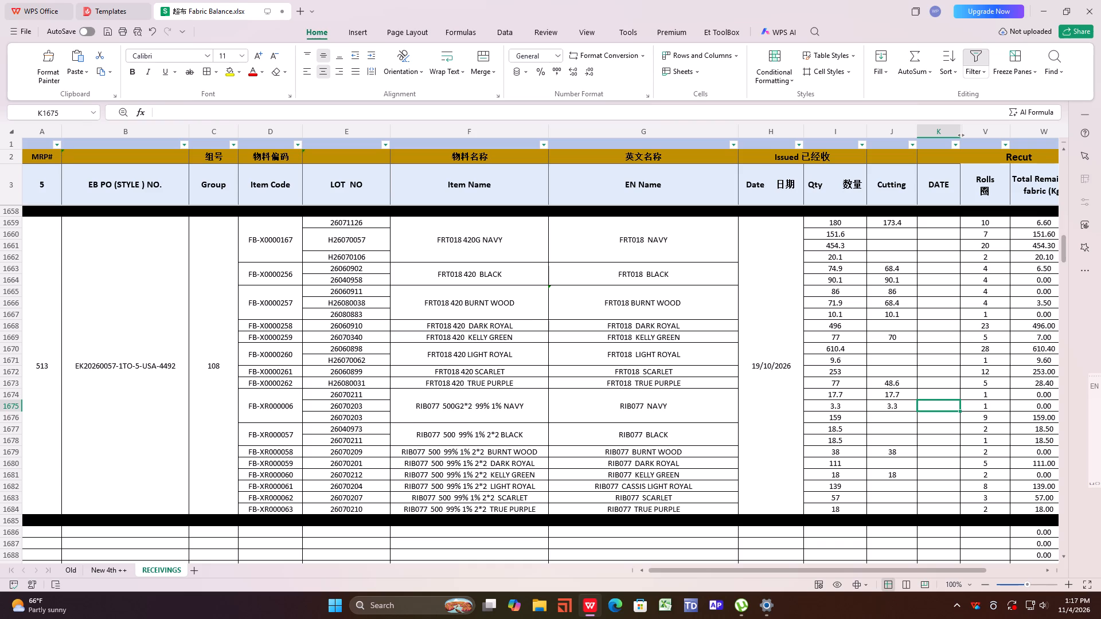
Enter 6.5 as the Cutting quantity for RIB077 BLACK, lot 26070211.
click(893, 441)
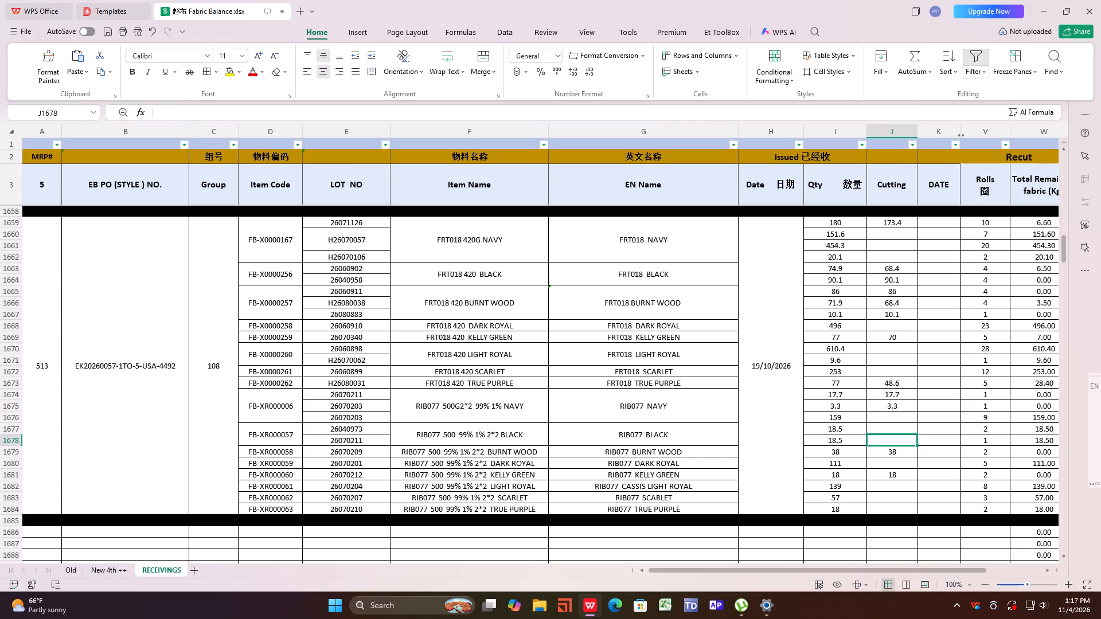
text(6.5)
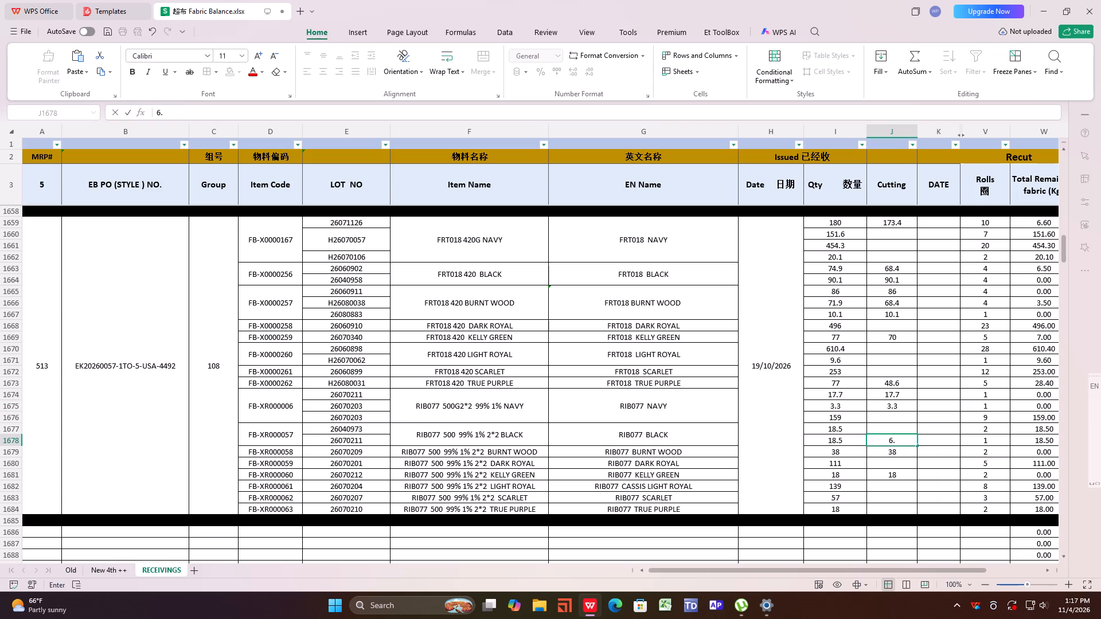
click(925, 440)
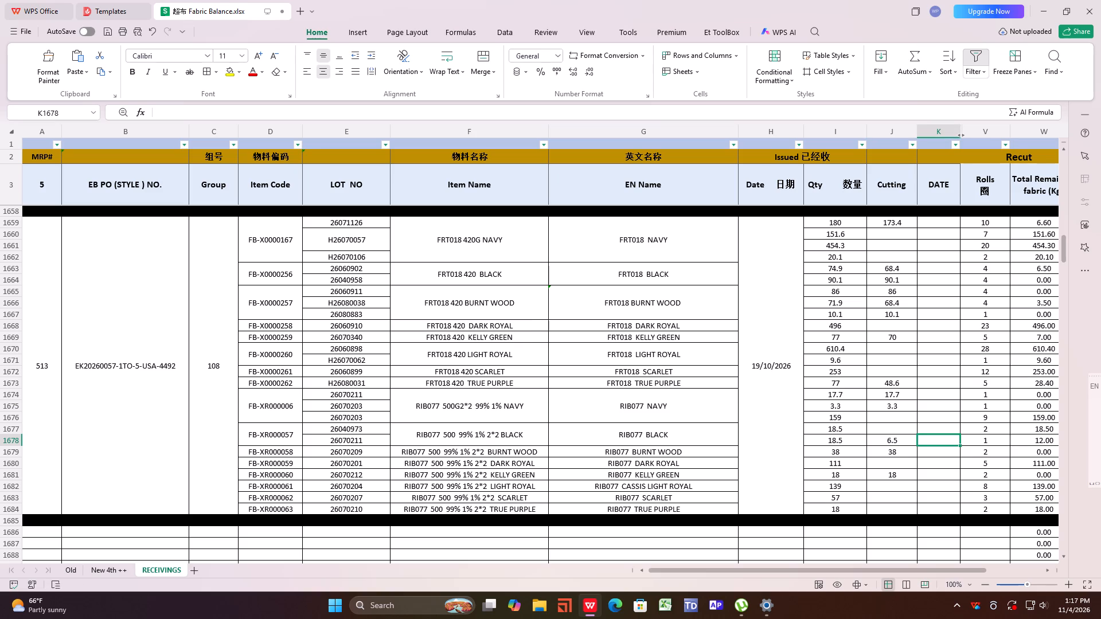
Enter 18 as the Cutting quantity for RIB077 TRUE PURPLE, lot 26070210.
click(887, 511)
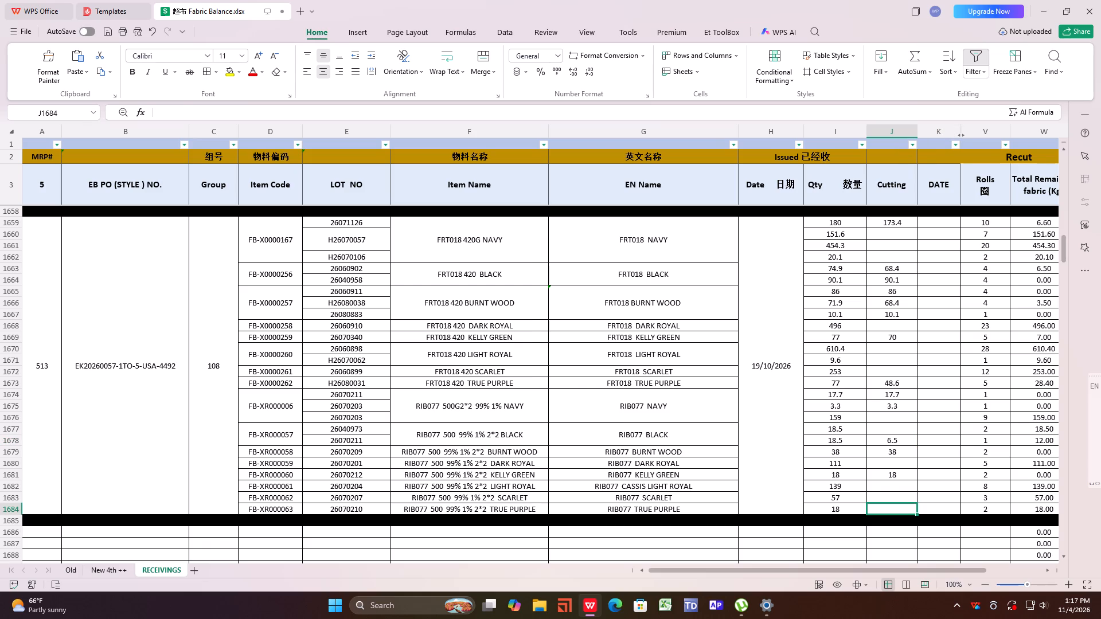
text(18)
click(967, 483)
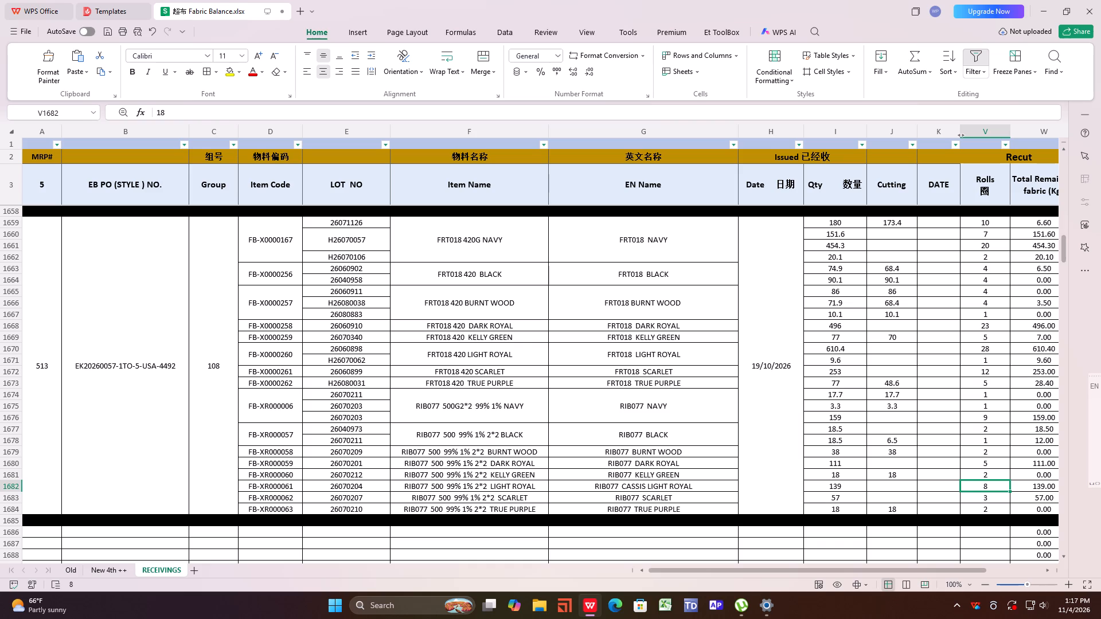
Enter 57 as the Cutting quantity for RIB077 SCARLET, lot 26070207.
click(882, 496)
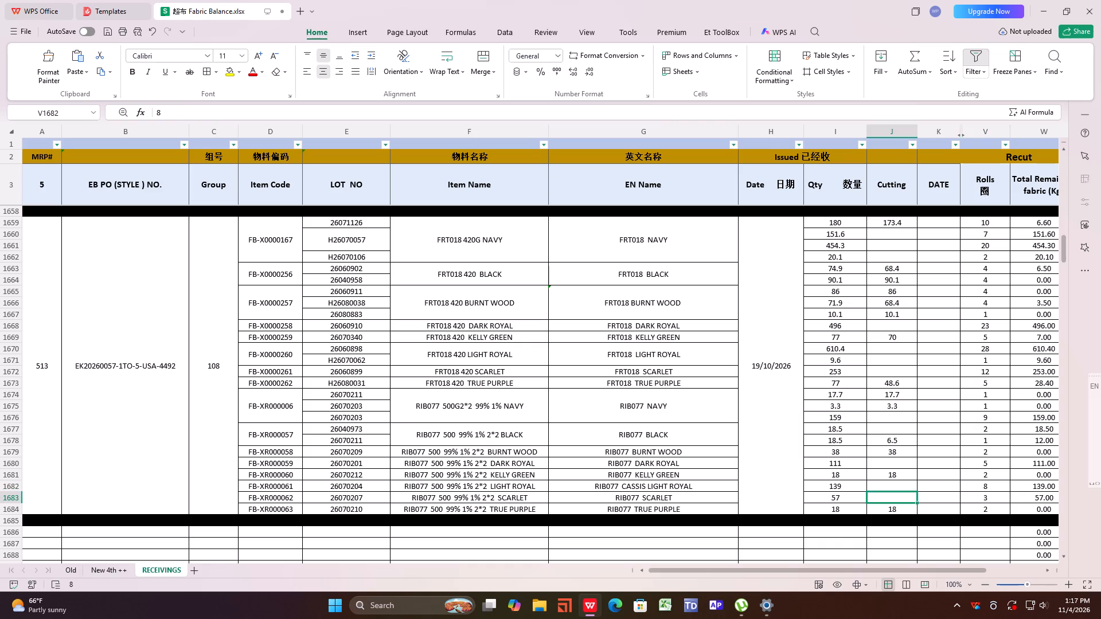
text(57)
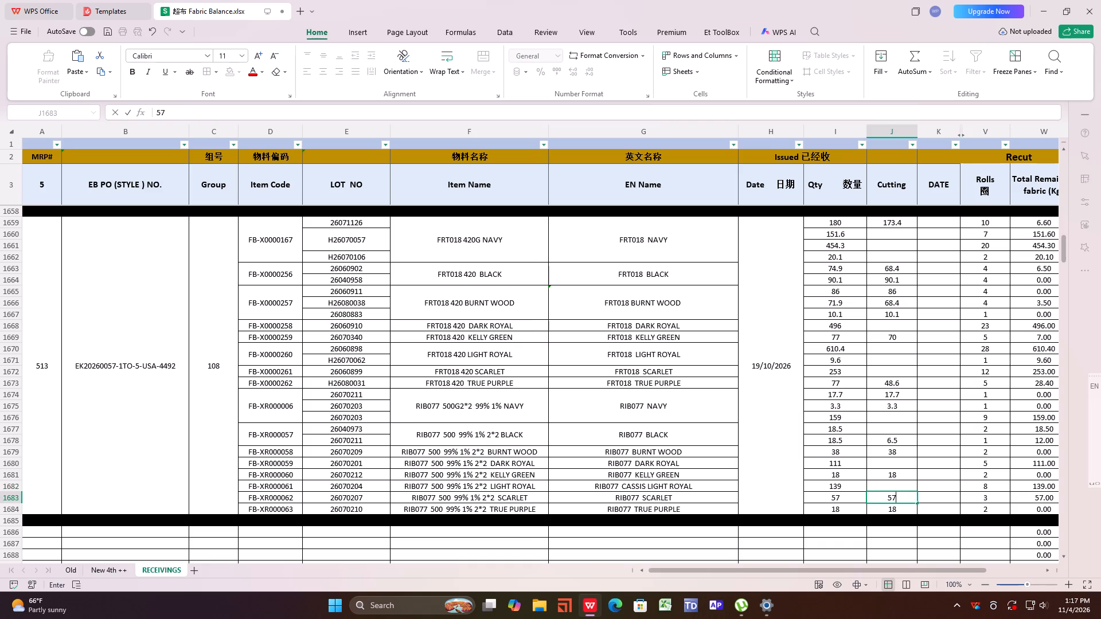
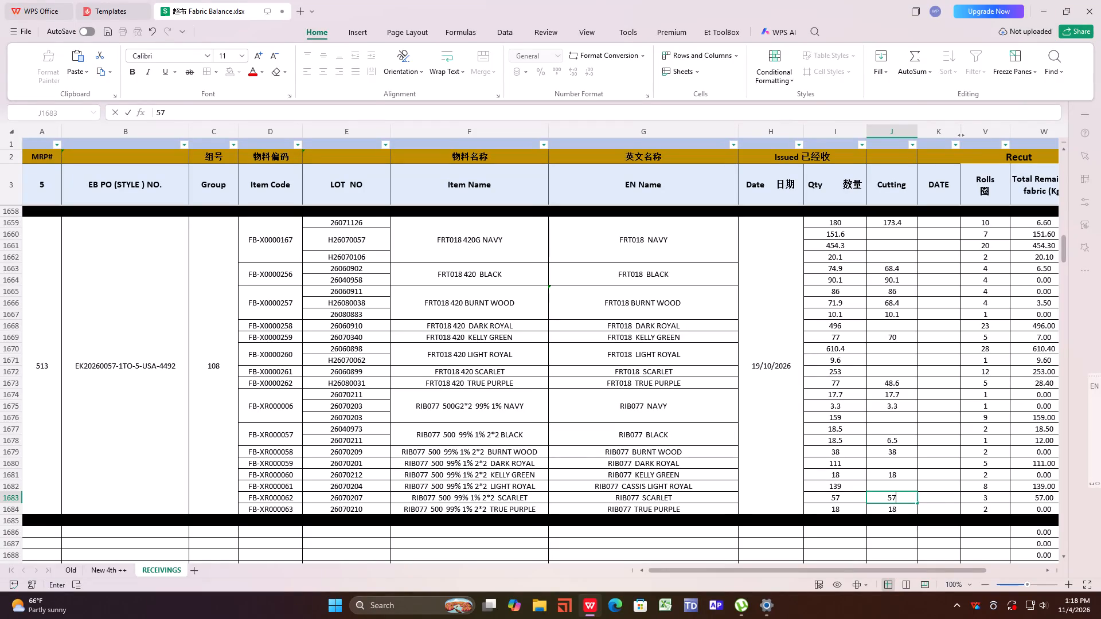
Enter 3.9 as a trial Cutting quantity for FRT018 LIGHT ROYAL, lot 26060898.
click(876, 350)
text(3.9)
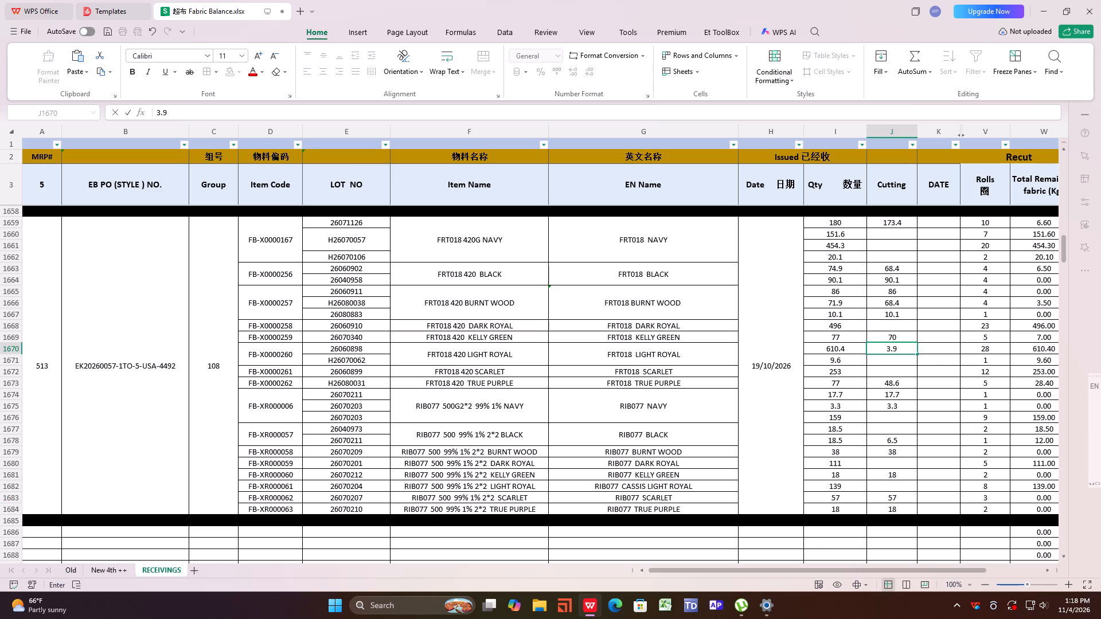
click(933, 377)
Set the Cutting quantity for FRT018 LIGHT ROYAL, lot 26060898, to 606.5.
click(903, 348)
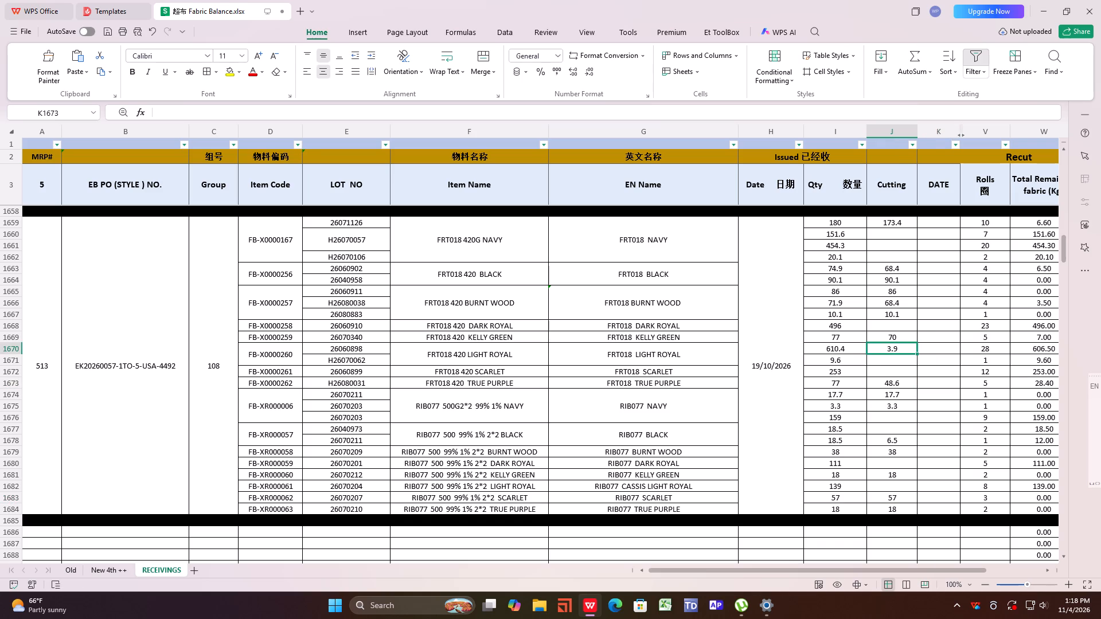
text(606.)
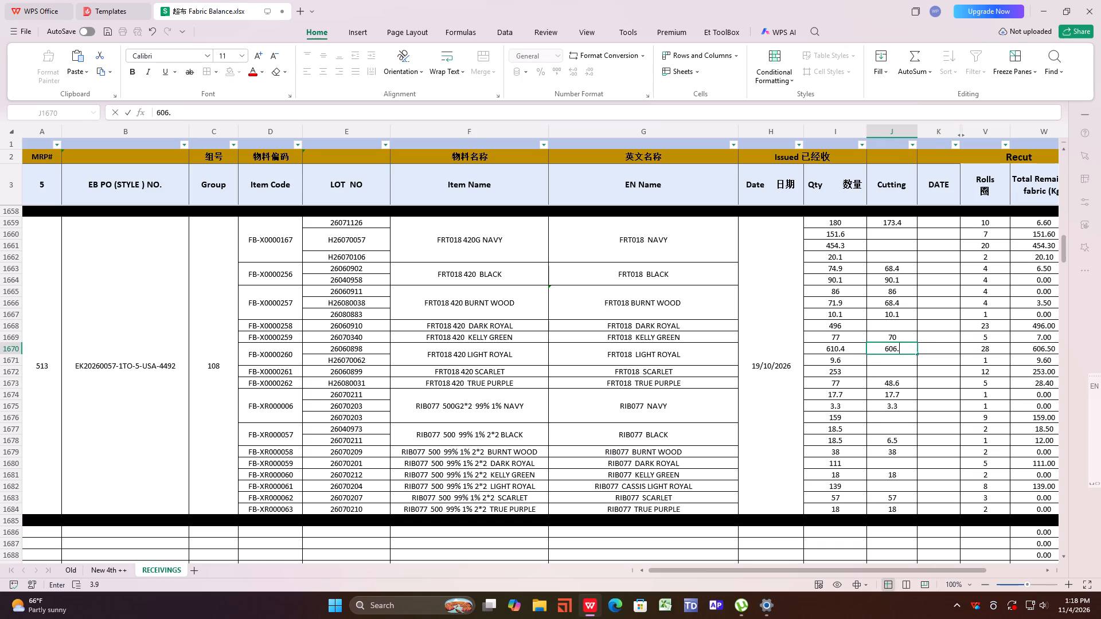
key(5)
click(940, 390)
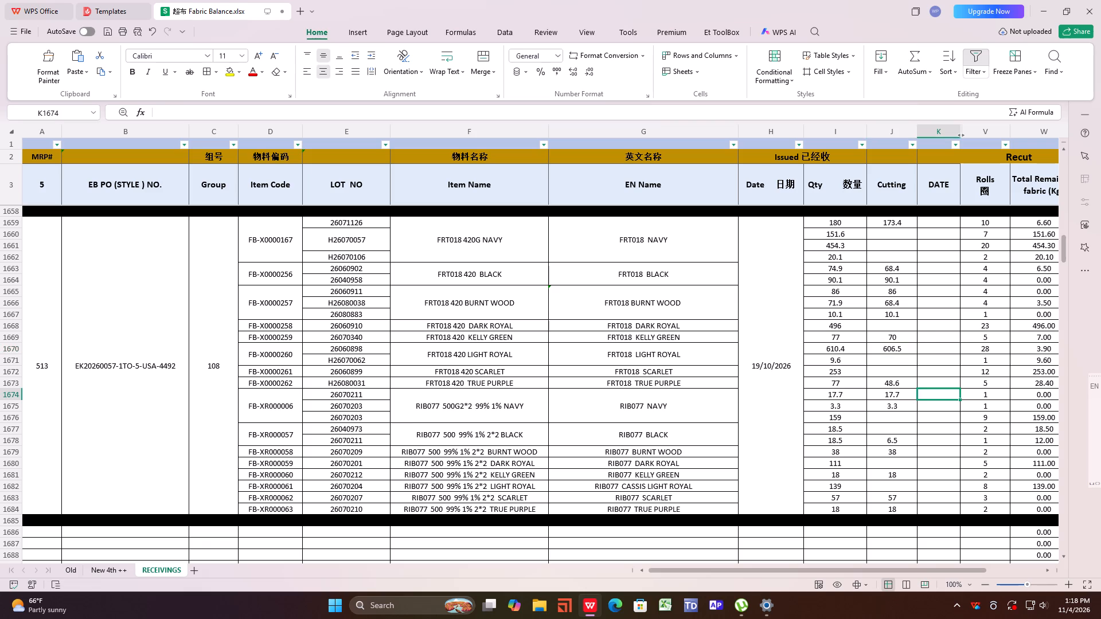
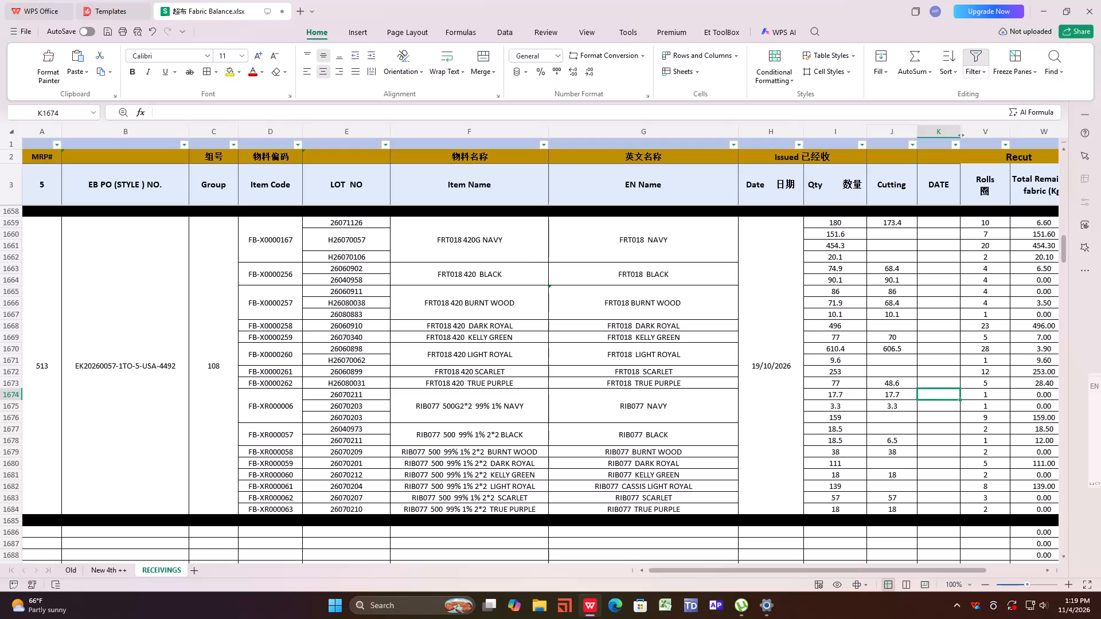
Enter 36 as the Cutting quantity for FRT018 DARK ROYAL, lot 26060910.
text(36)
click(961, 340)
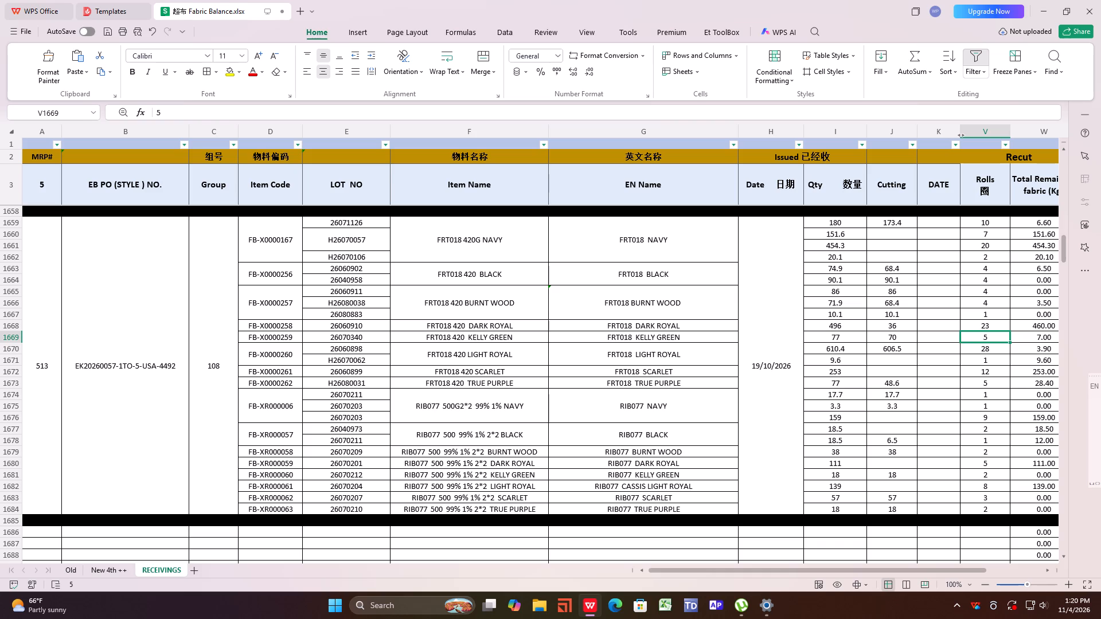
Set the Cutting quantity for FRT018 DARK ROYAL, lot 26060910, to 496.
click(887, 328)
text(496)
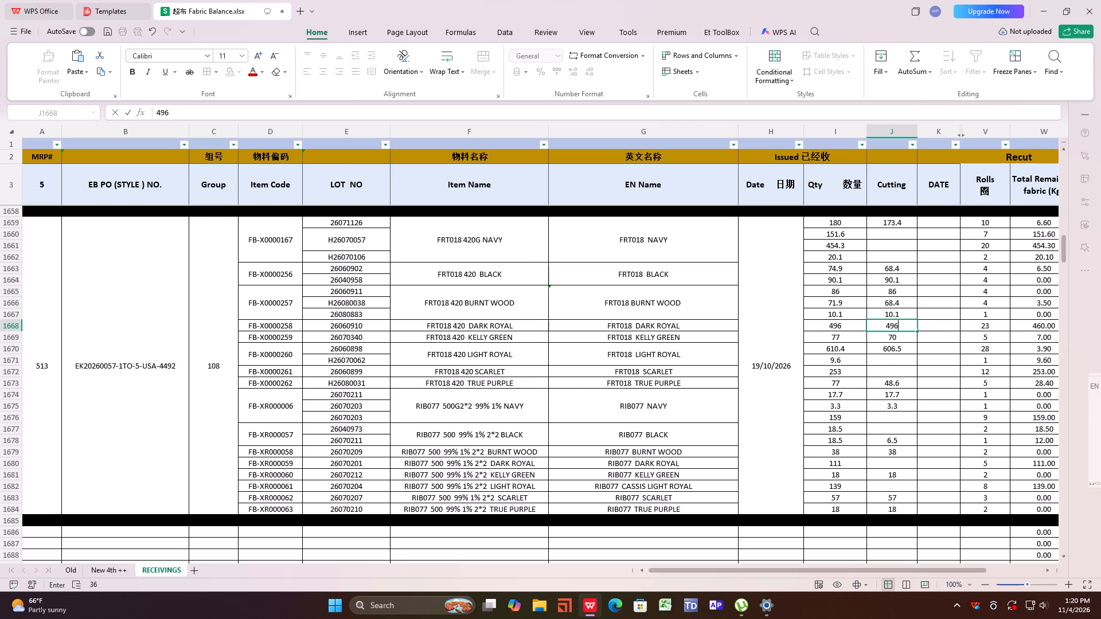
click(935, 393)
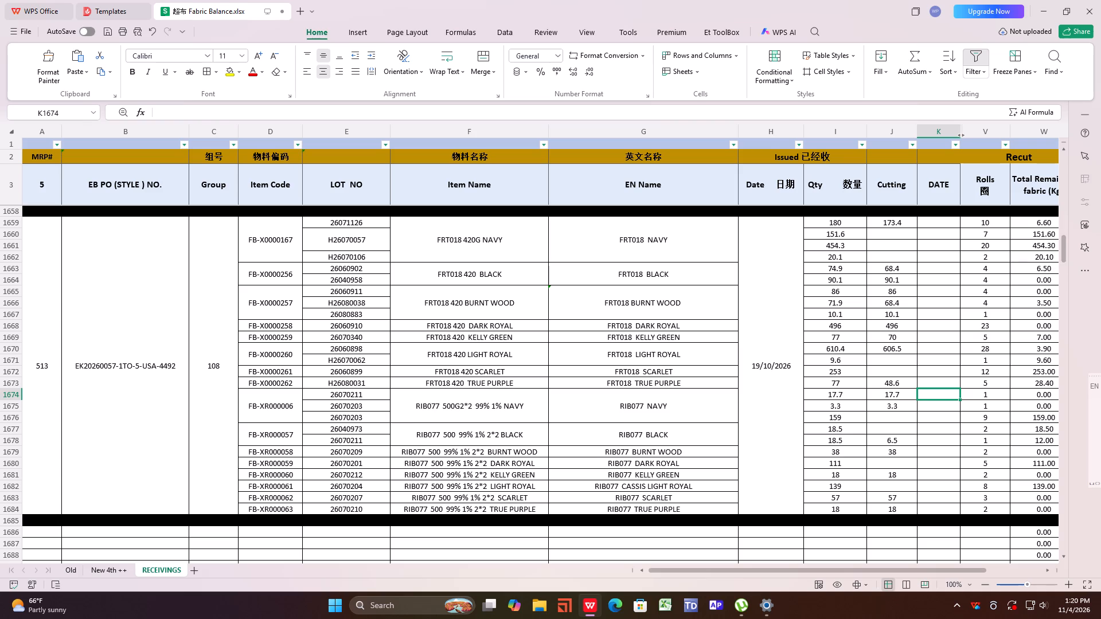
Enter Cutting quantities of 9.6 for FRT018 LIGHT ROYAL, lot H26070062, and 159 for the last RIB077 NAVY row, lot 26070203.
click(889, 356)
text(9.6)
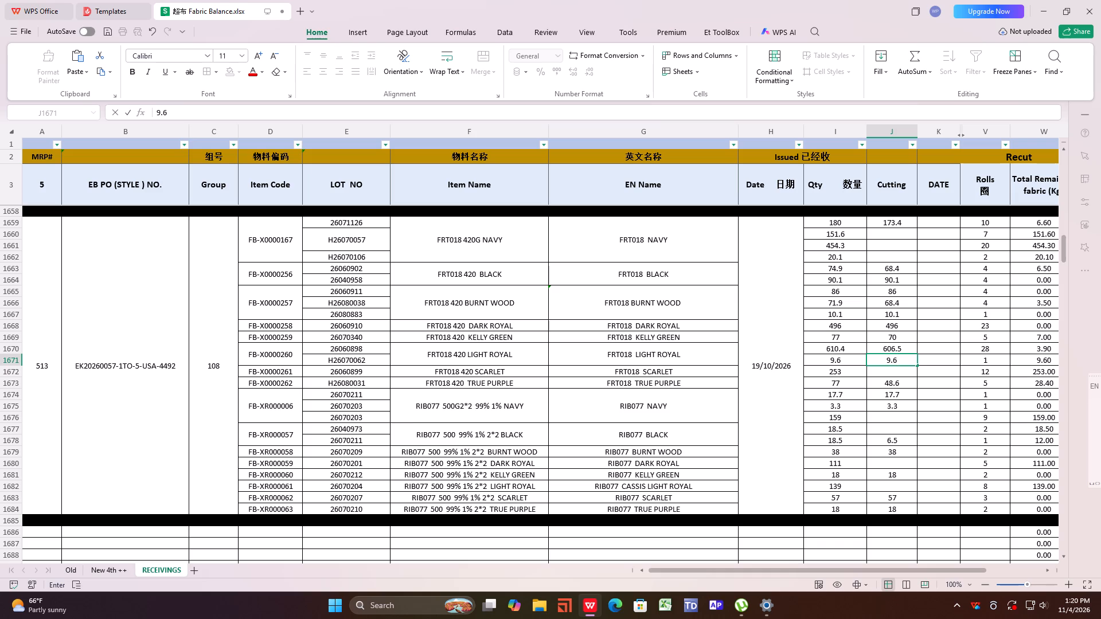
click(883, 421)
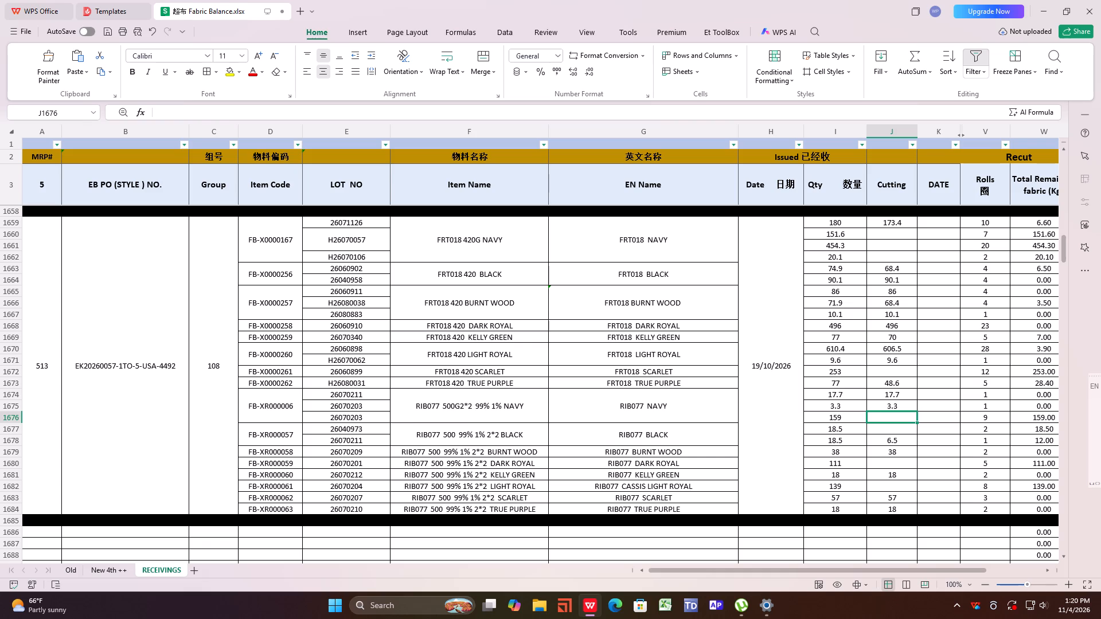
text(159)
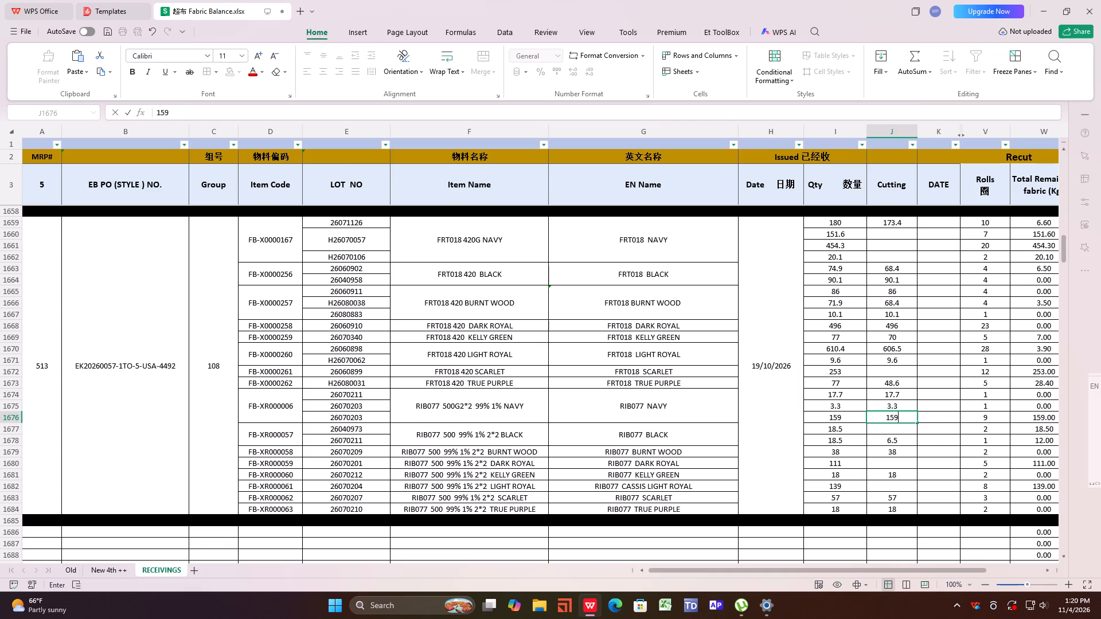
click(903, 426)
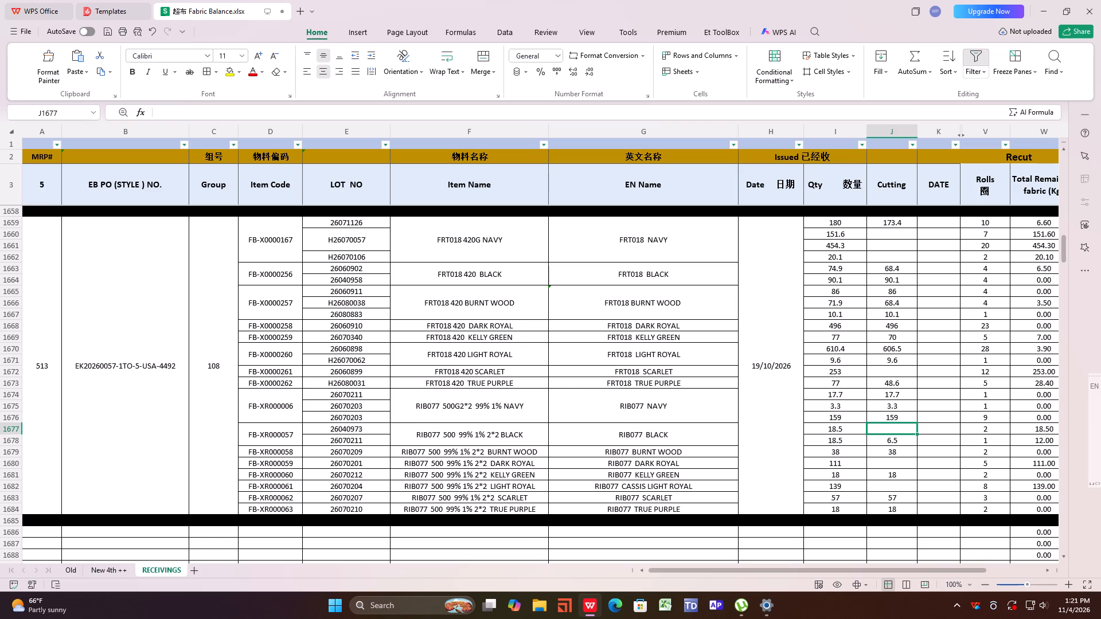
Enter the FRT018 NAVY Cutting quantities: 151.6 and 454.3 for lot H26070057, and 20.1 for lot H26070106.
click(889, 232)
text(151.6)
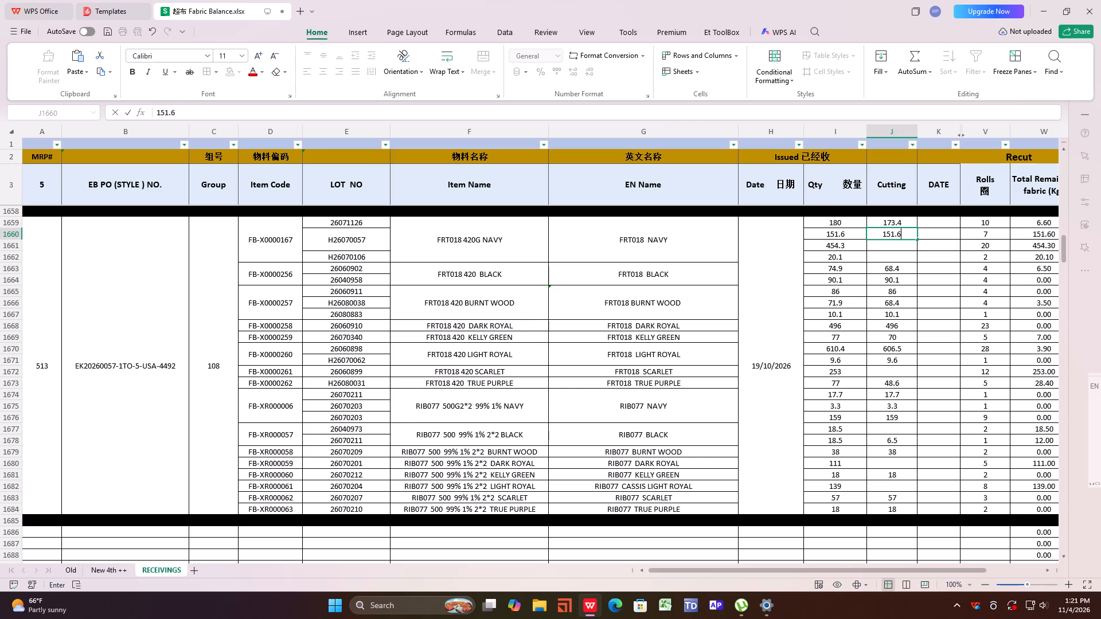
click(884, 246)
text(454.3)
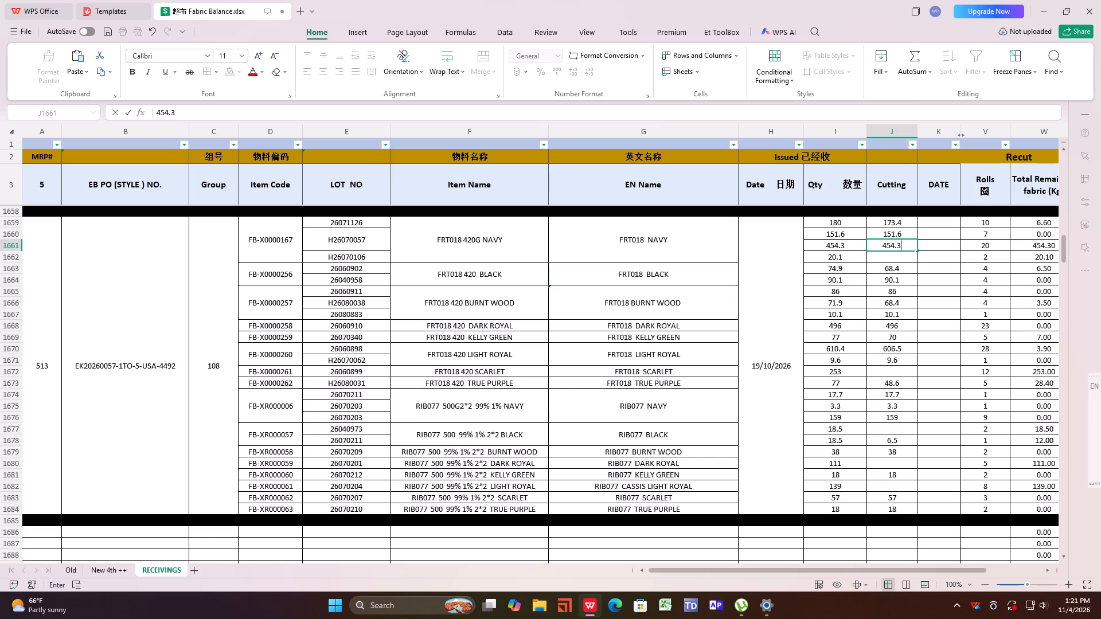
click(899, 258)
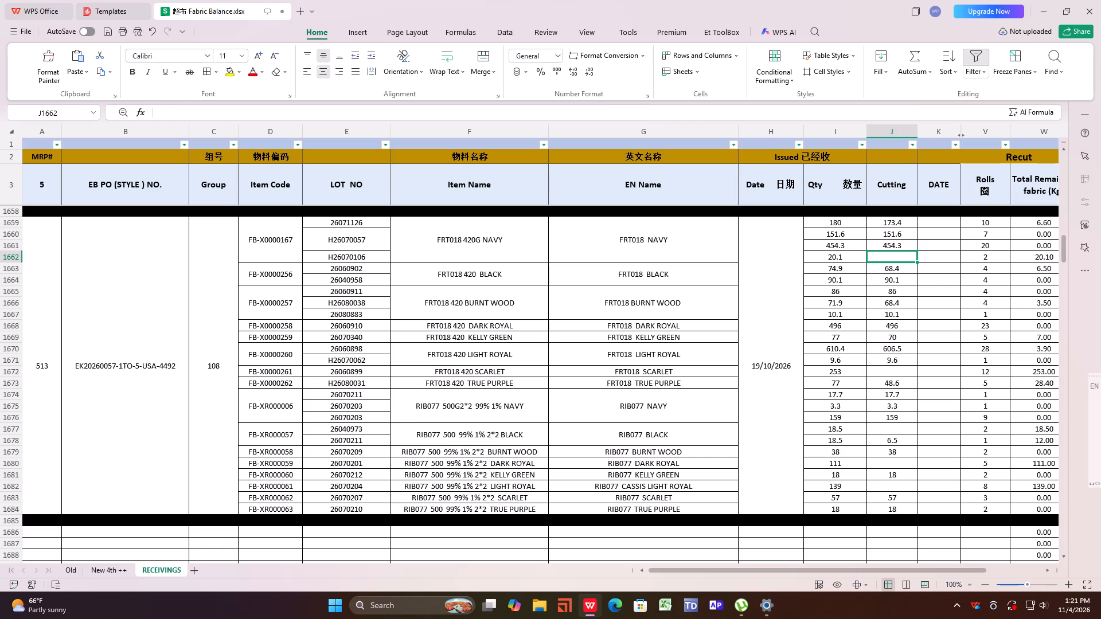
text(20.1)
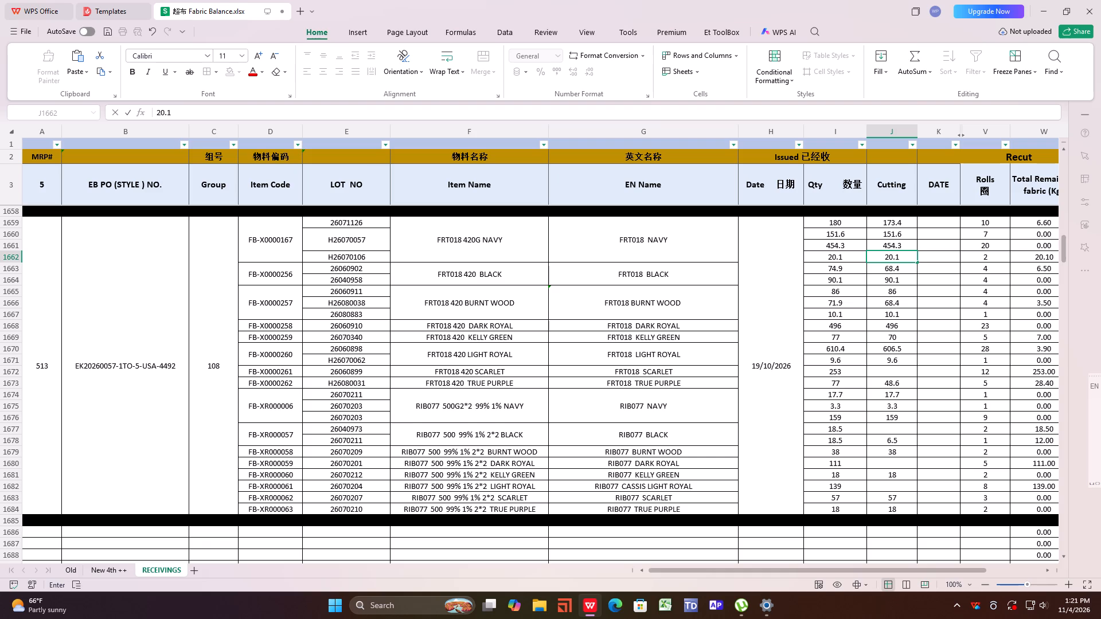
Enter Cutting quantities of 253 for FRT018 SCARLET, lot 26060899, and 18.5 for RIB077 BLACK, lot 26040973.
click(891, 371)
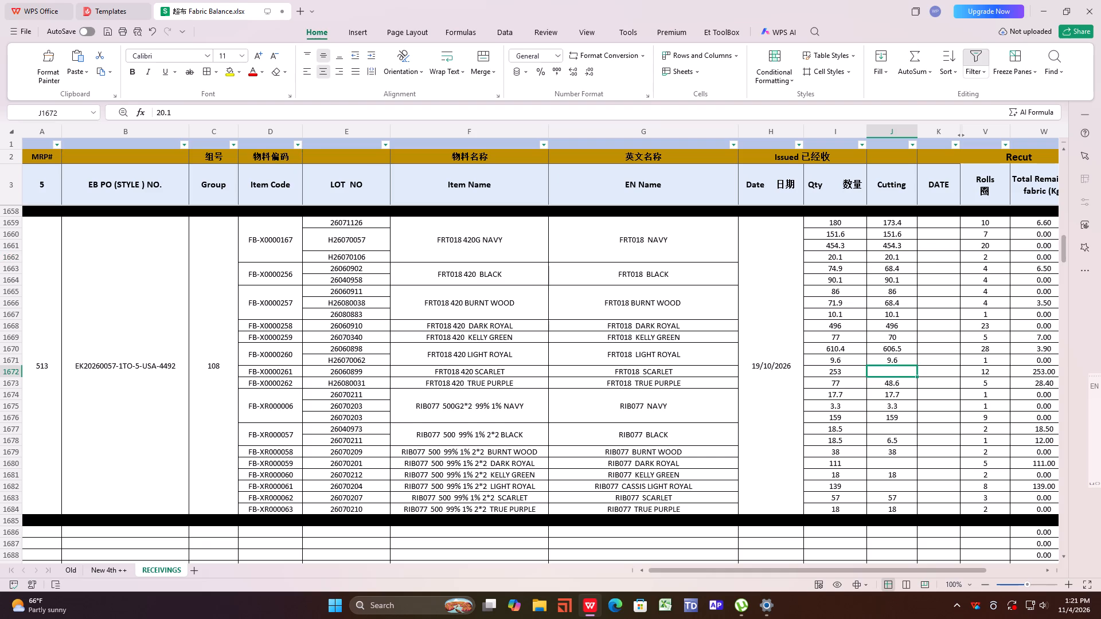
text(253)
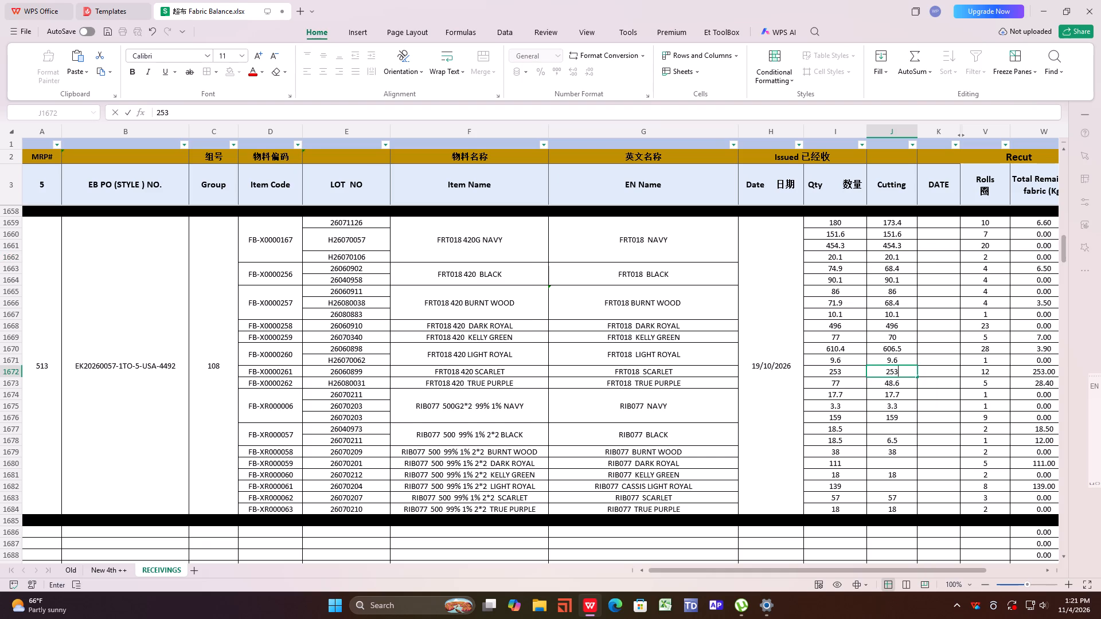
click(897, 425)
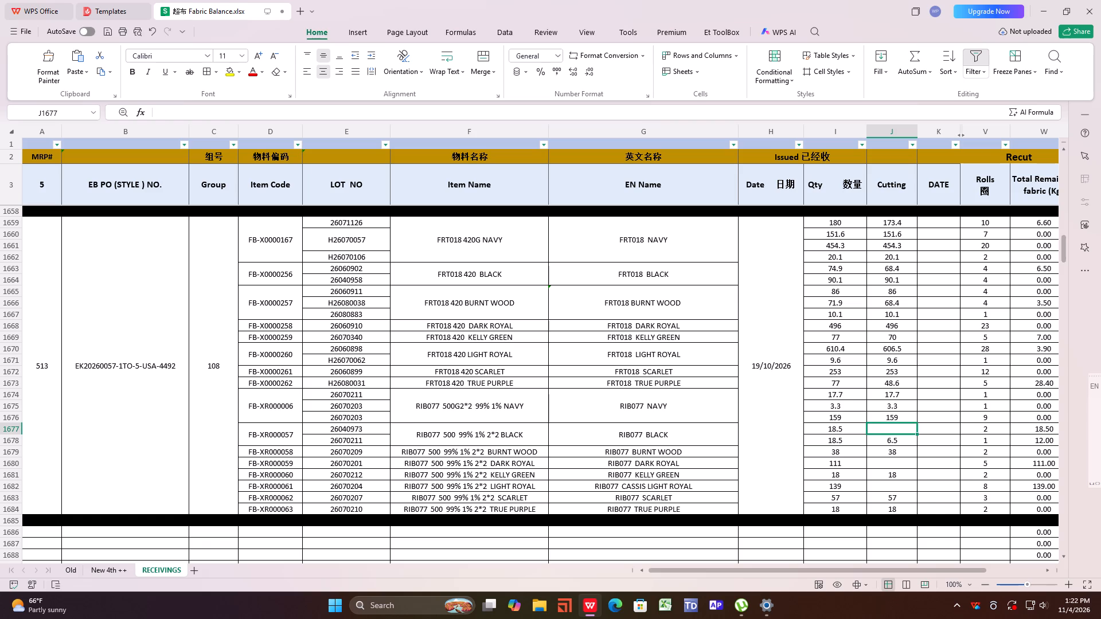
text(18.5)
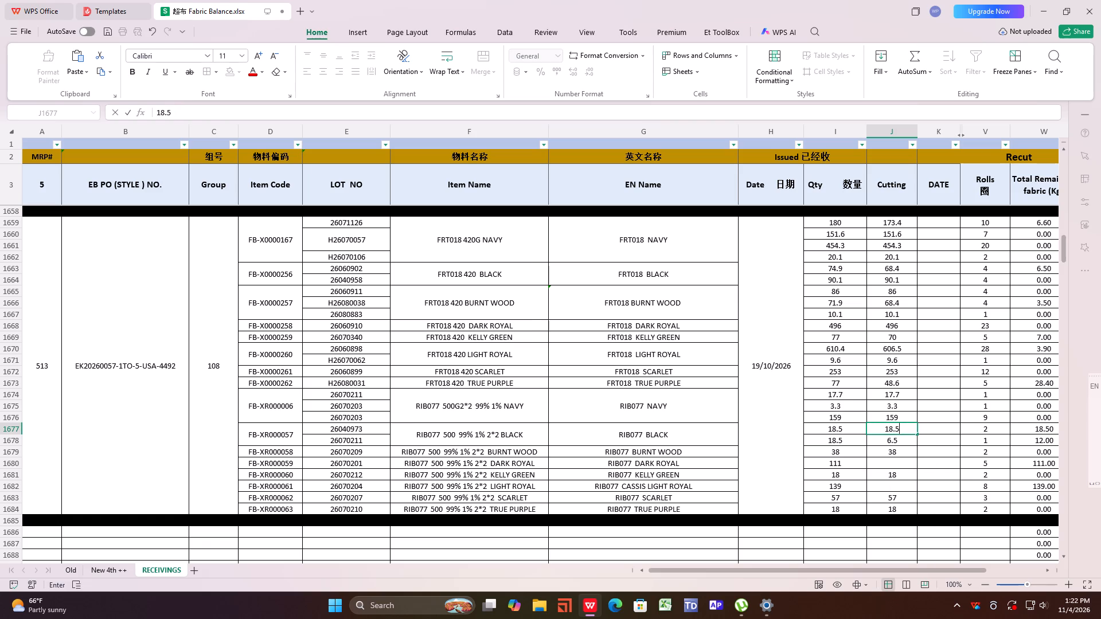
Enter Cutting quantities of 111 for RIB077 DARK ROYAL, lot 26070201, and 139 for RIB077 LIGHT ROYAL, lot 26070204.
click(899, 464)
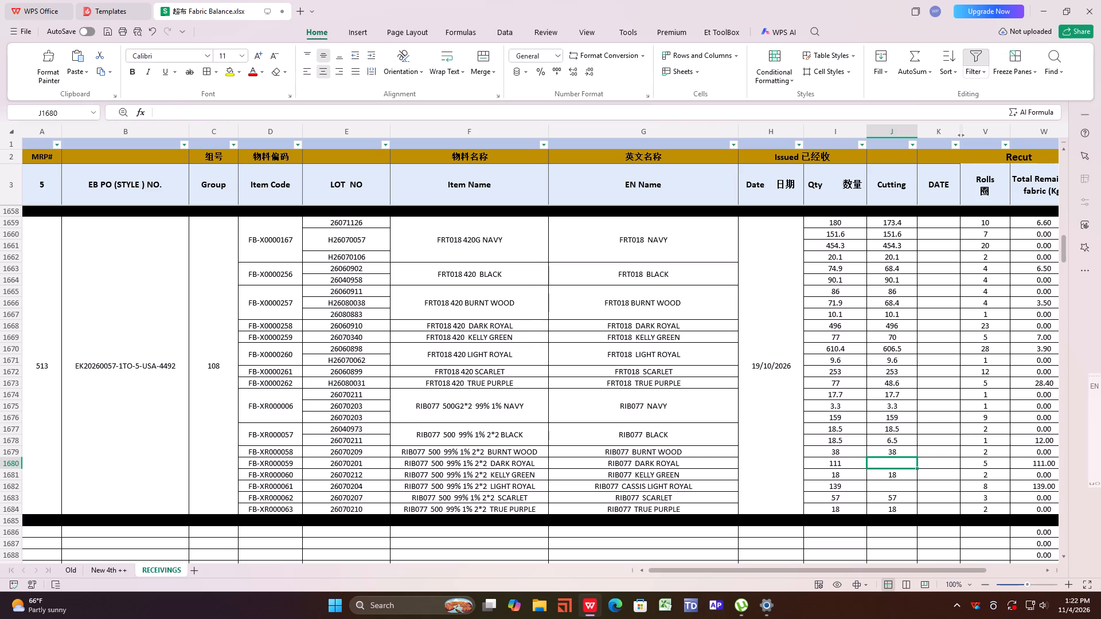
text(111)
click(900, 487)
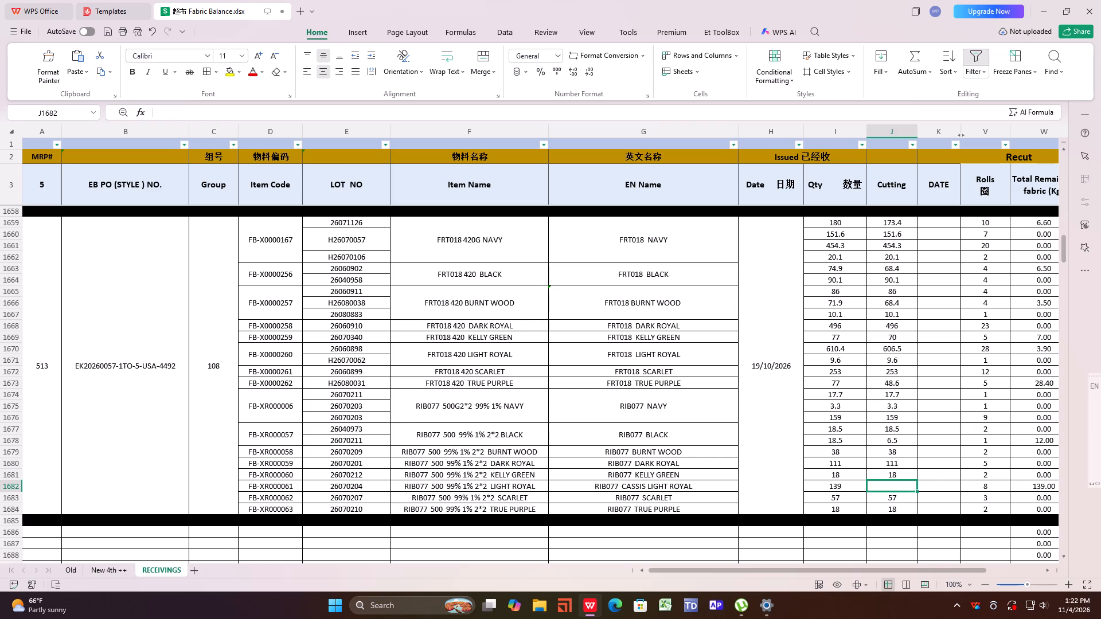
text(139)
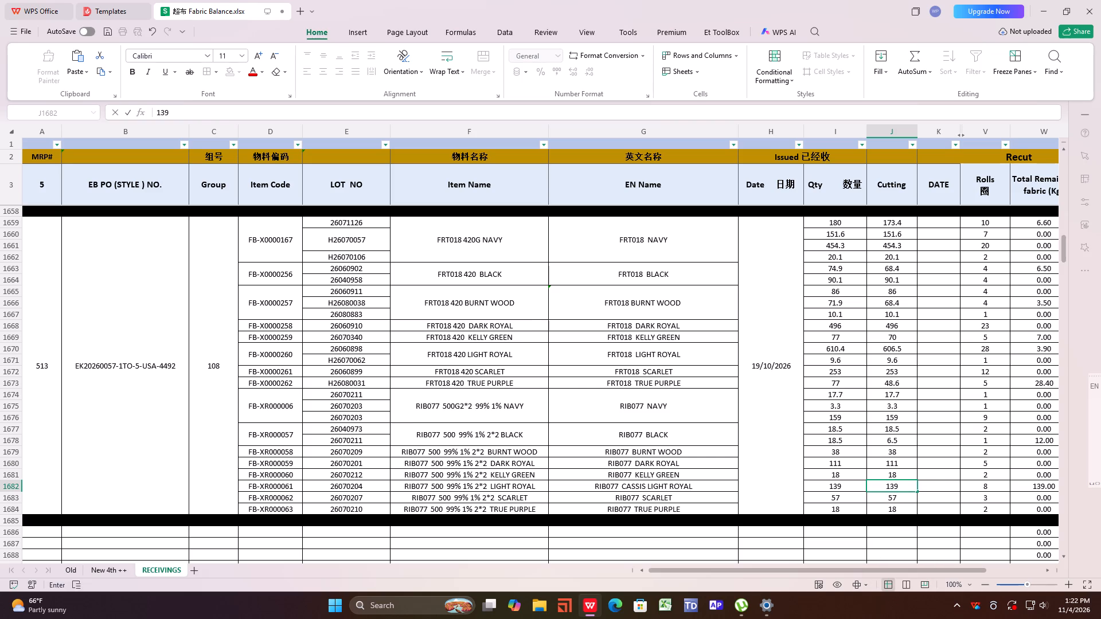
click(952, 515)
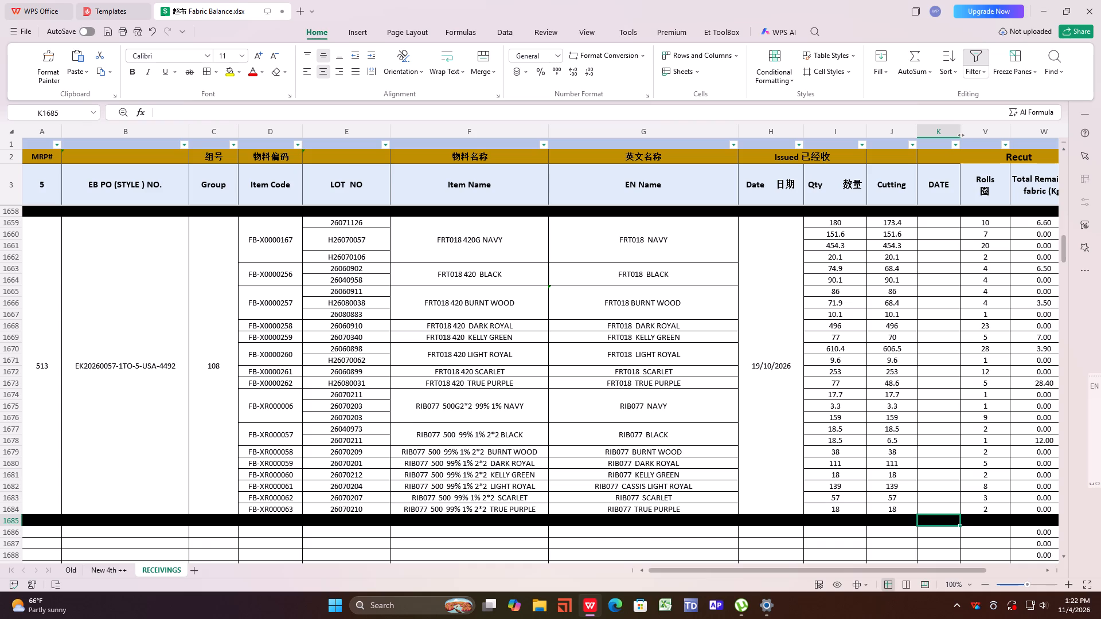
Enter 23/10/2026 in the DATE column as one merged cell spanning rows 1659 to 1669, FRT018 NAVY through KELLY GREEN.
click(942, 224)
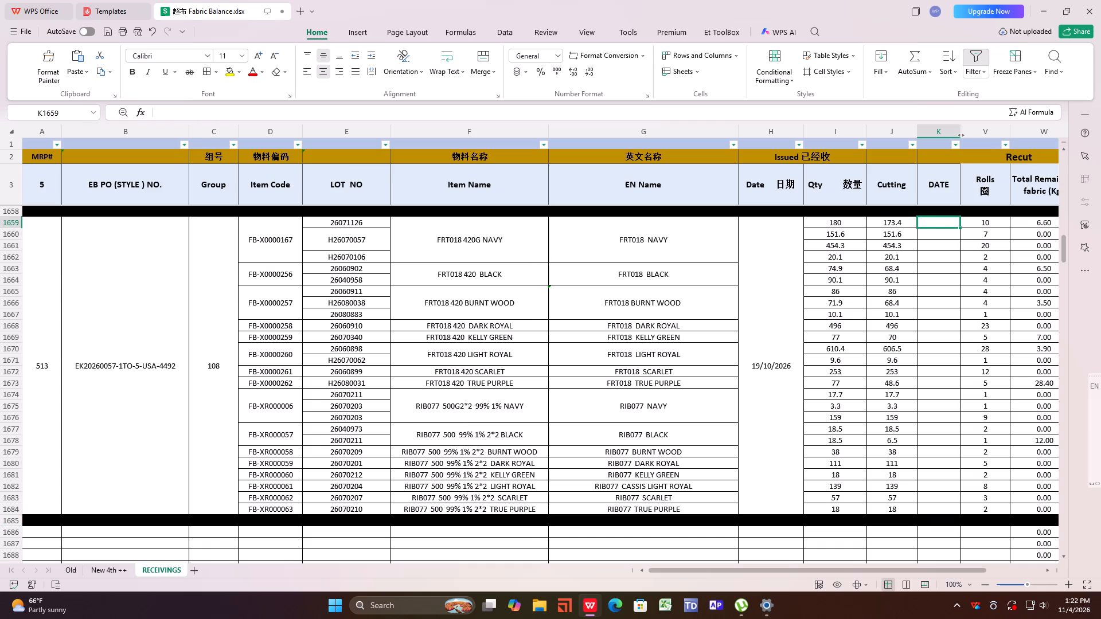
text(23)
key(slash)
text(10)
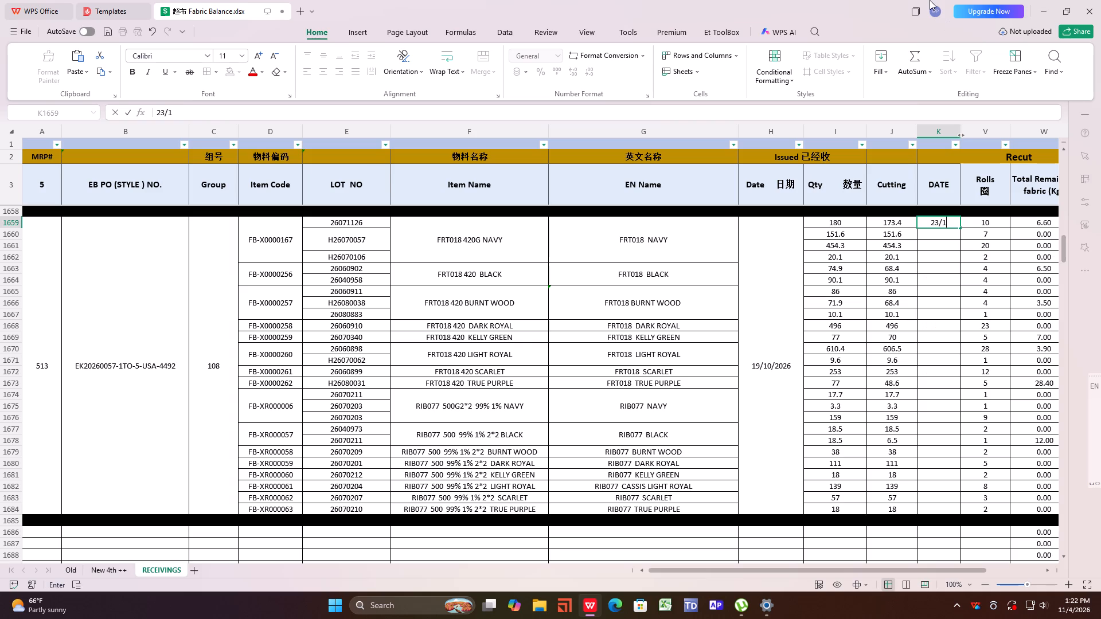
text(/2026)
click(954, 323)
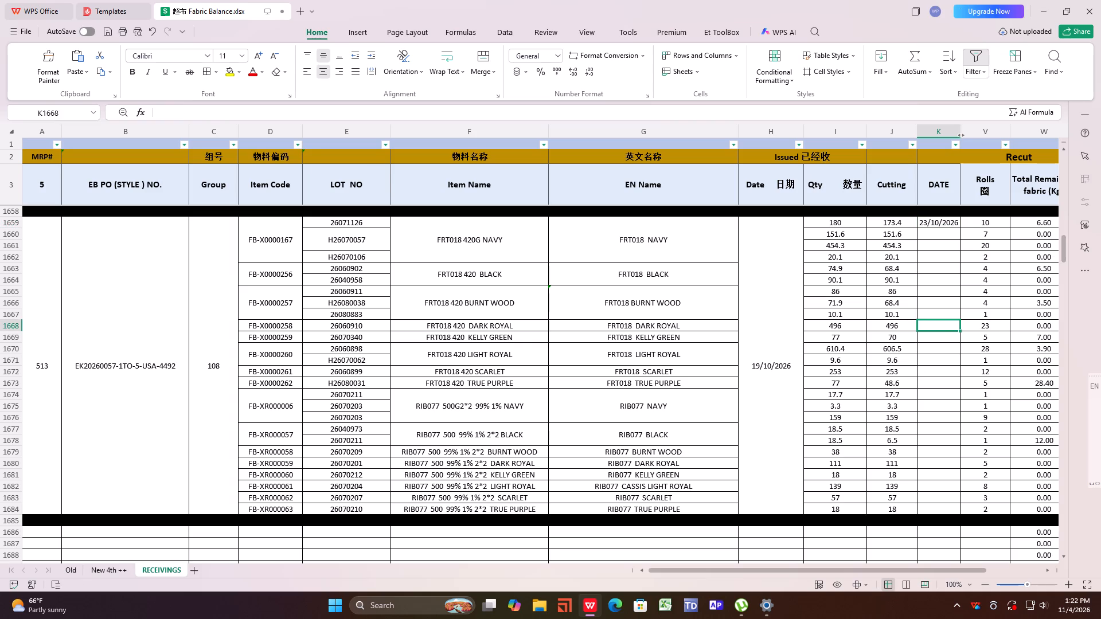
click(940, 222)
drag(962, 229, 950, 262)
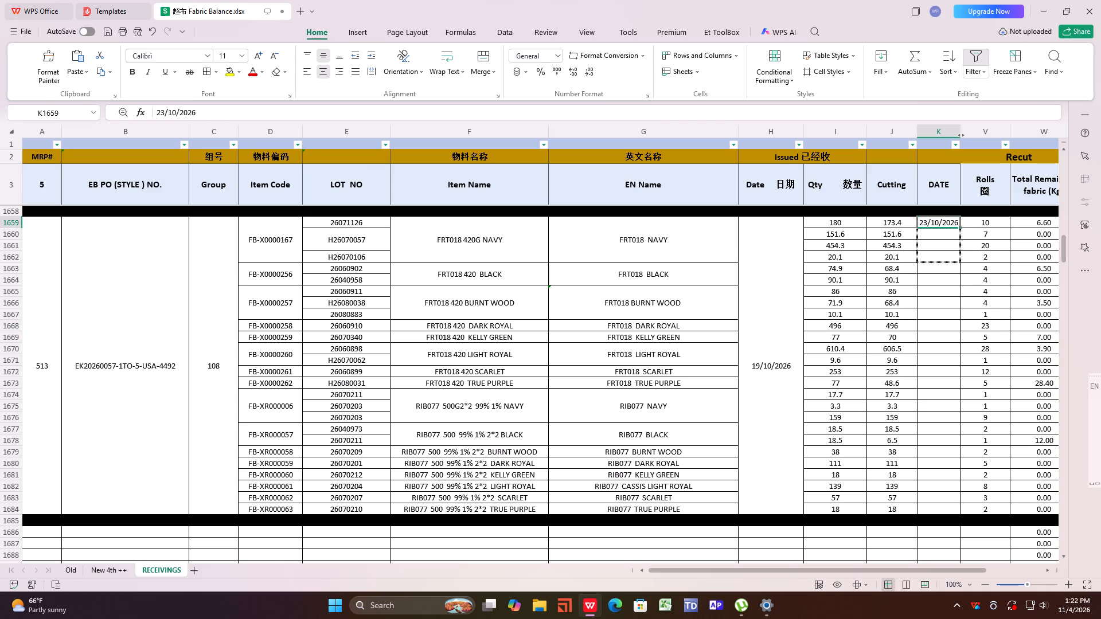
drag(950, 262, 956, 347)
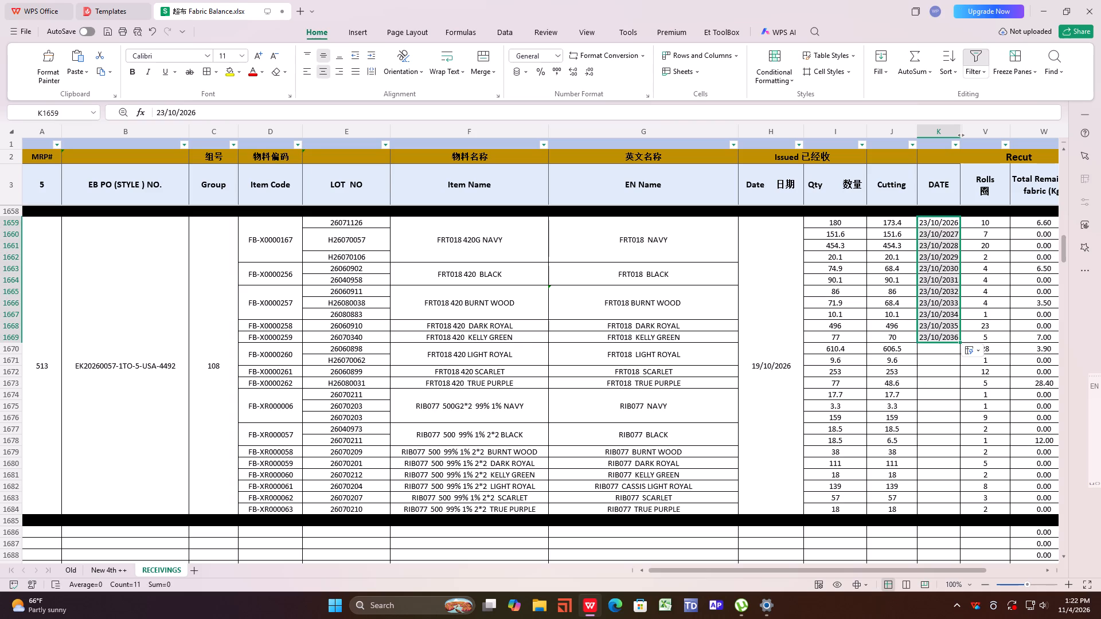
click(478, 56)
Enter 24/10/2026 in the DATE column as one merged cell spanning rows 1670 to 1684, FRT018 LIGHT ROYAL through RIB077 TRUE PURPLE.
scroll(934, 348, down, 2)
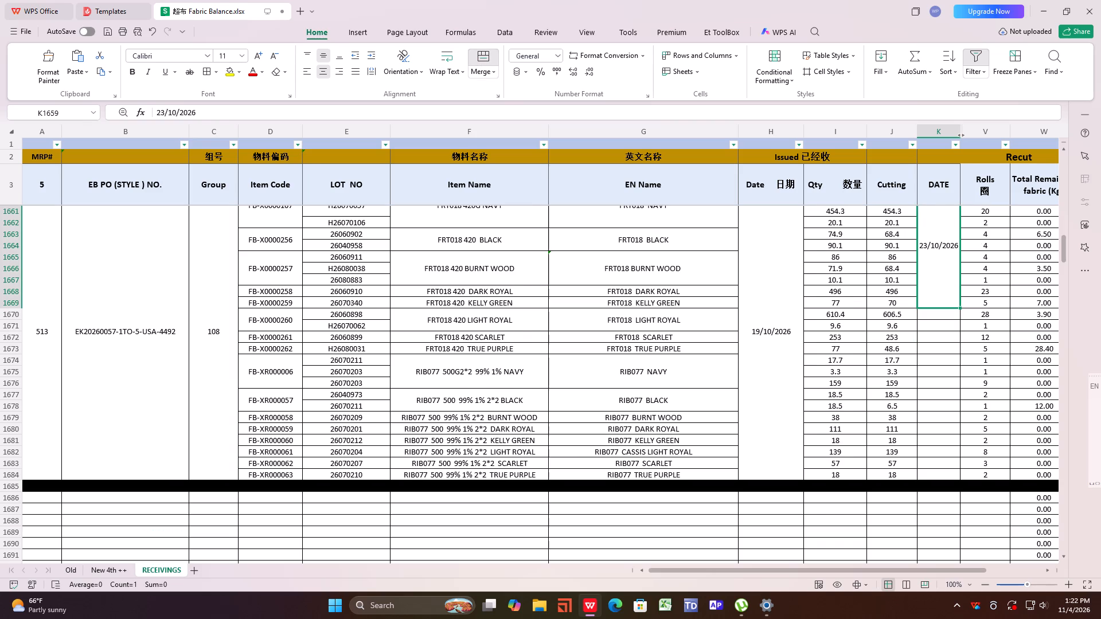
click(949, 281)
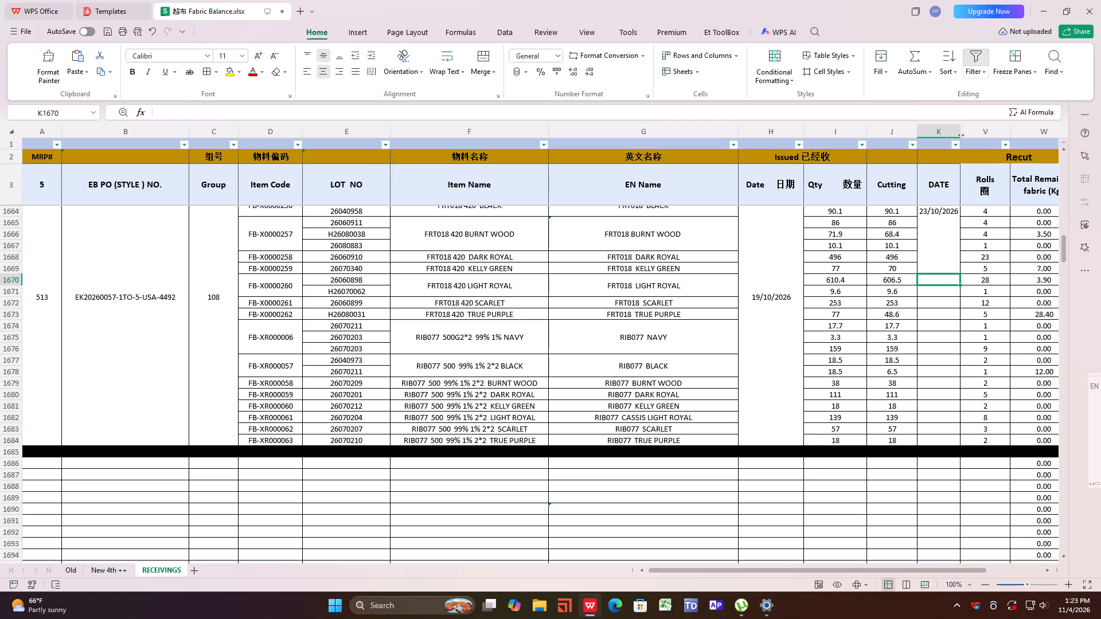
key(2)
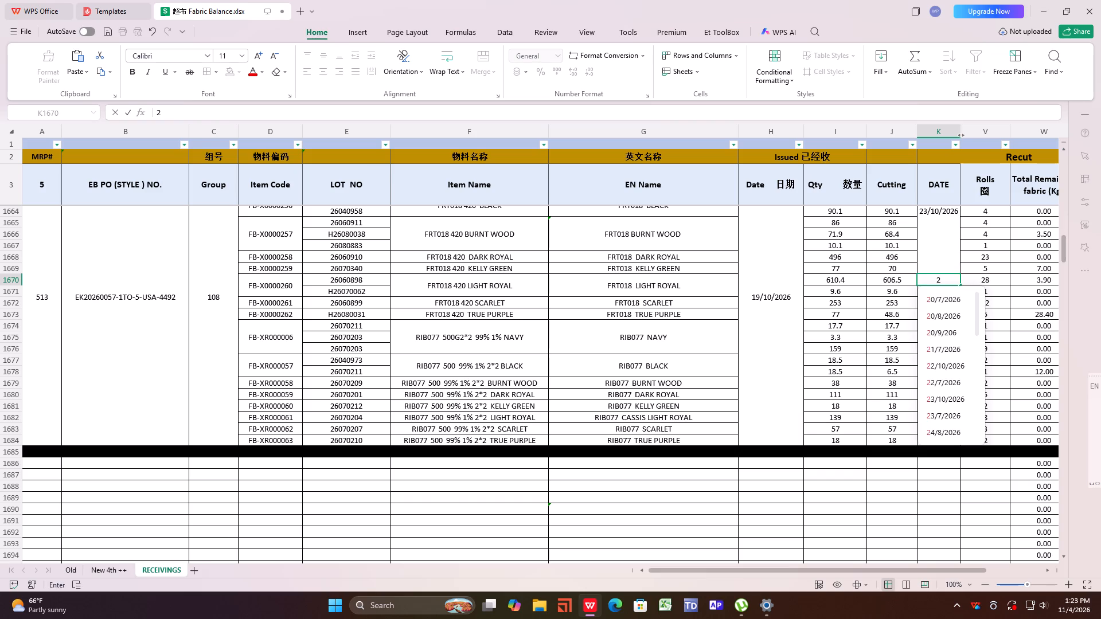
text(4/10)
key(slash)
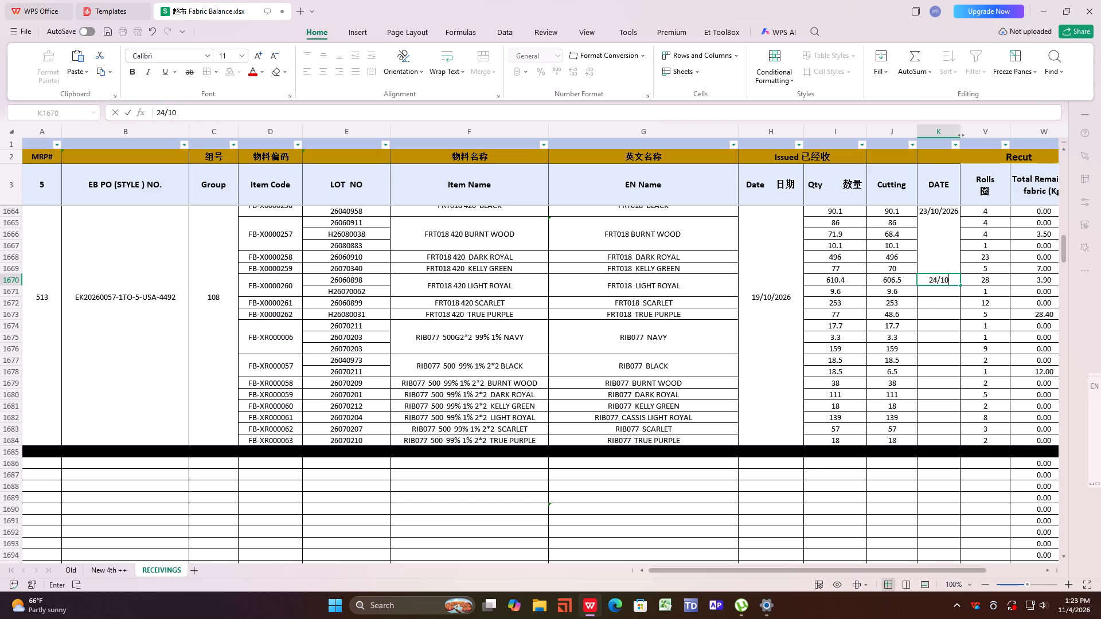
text(2026)
click(987, 309)
click(952, 280)
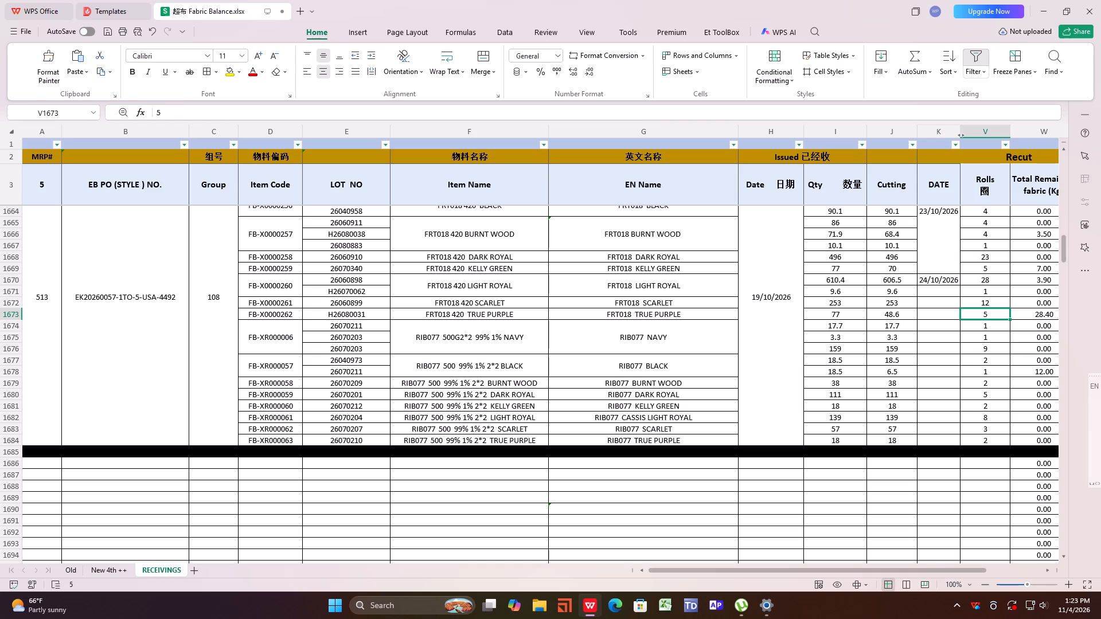
drag(961, 287, 952, 415)
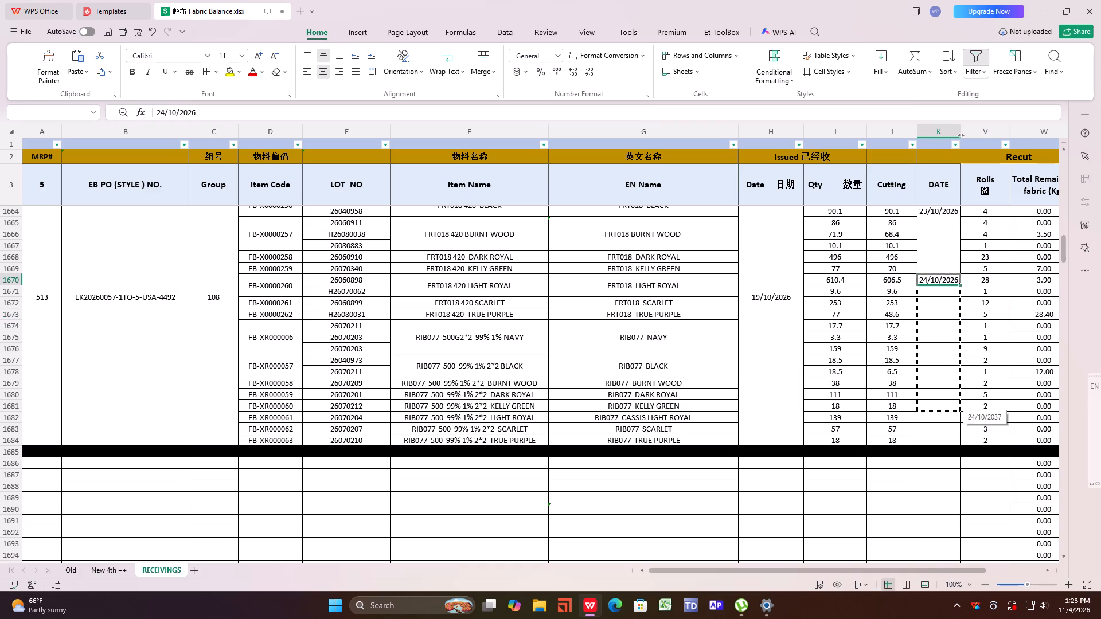
drag(952, 415, 954, 441)
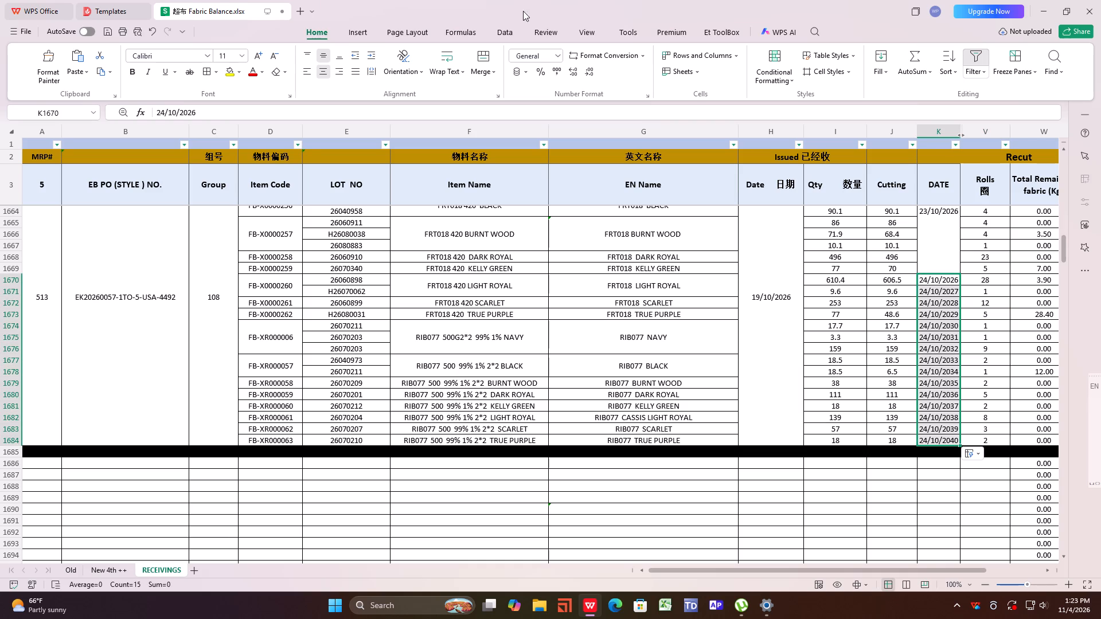
click(480, 59)
click(884, 398)
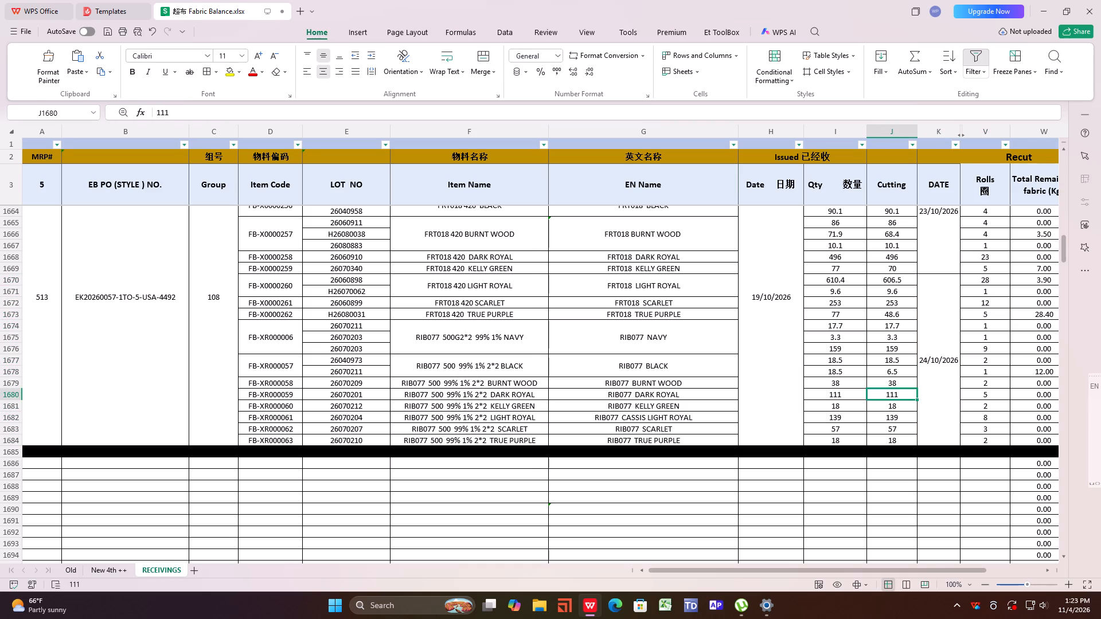
Save the Fabric Balance workbook.
scroll(827, 326, up, 1)
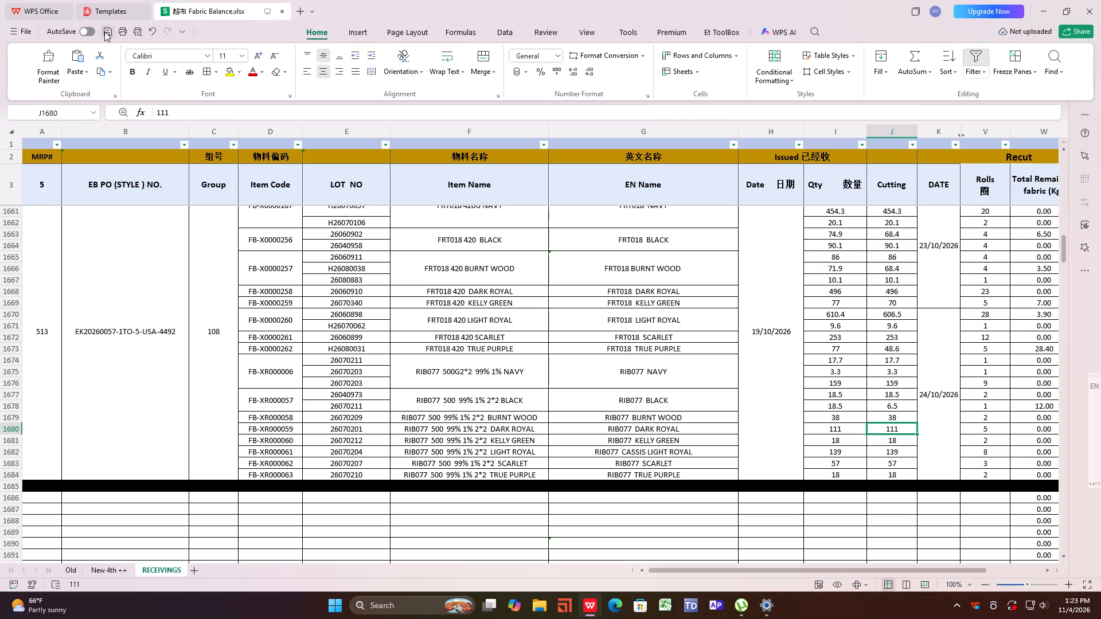
triple_click(104, 32)
click(104, 32)
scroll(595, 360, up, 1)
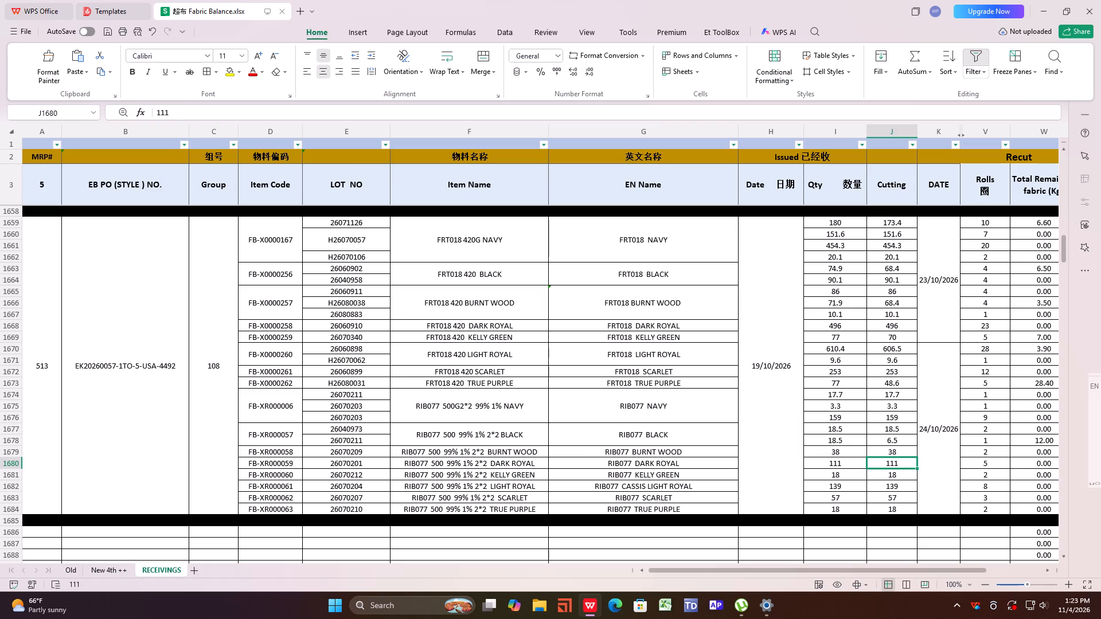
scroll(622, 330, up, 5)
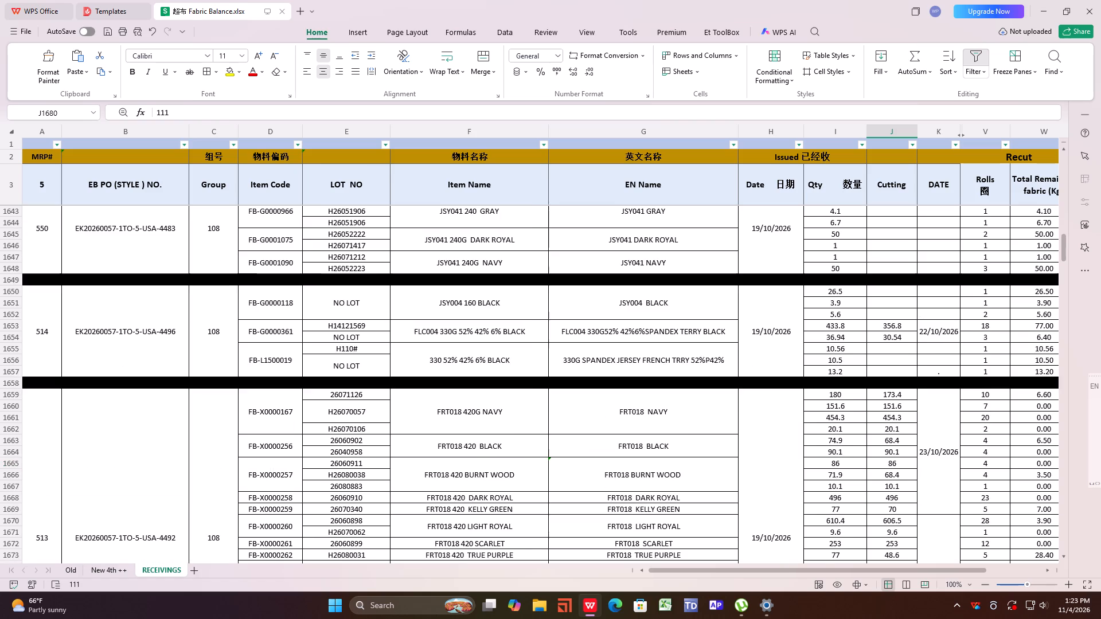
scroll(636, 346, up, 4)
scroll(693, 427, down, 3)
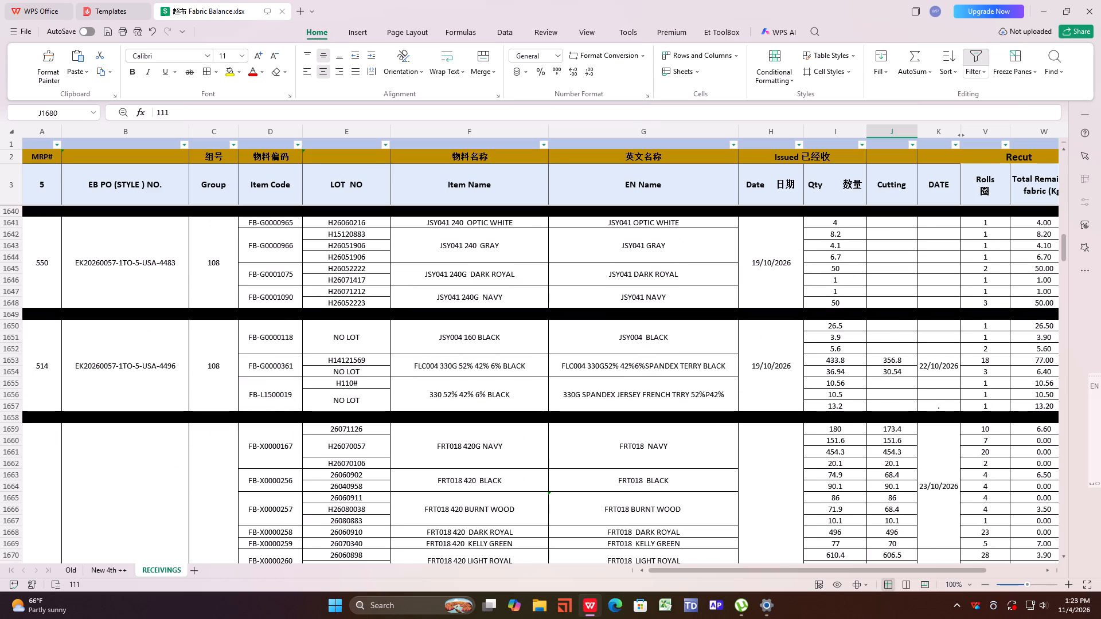
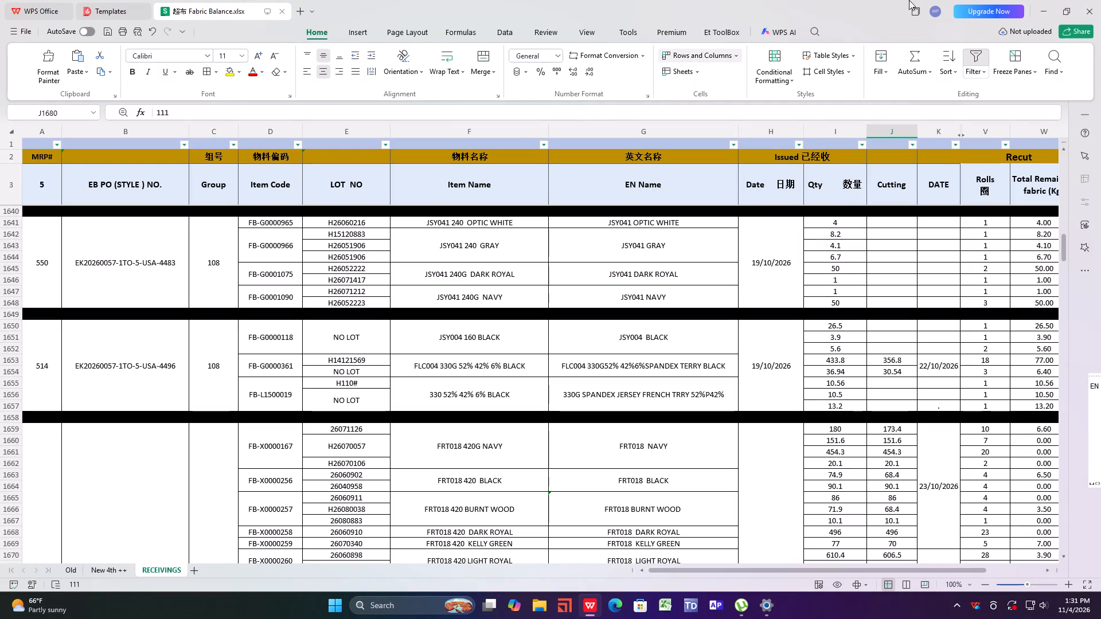
Save the Fabric Balance workbook once more.
double_click(108, 32)
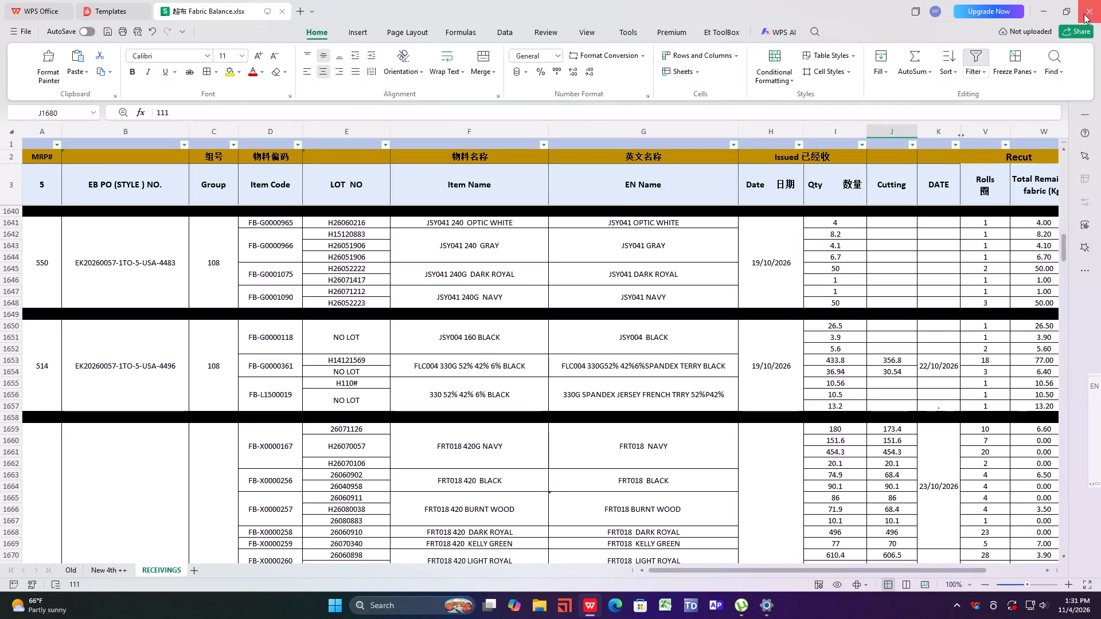
Minimize the Fabric Balance workbook and select the Platform shortcut on the desktop.
click(1043, 9)
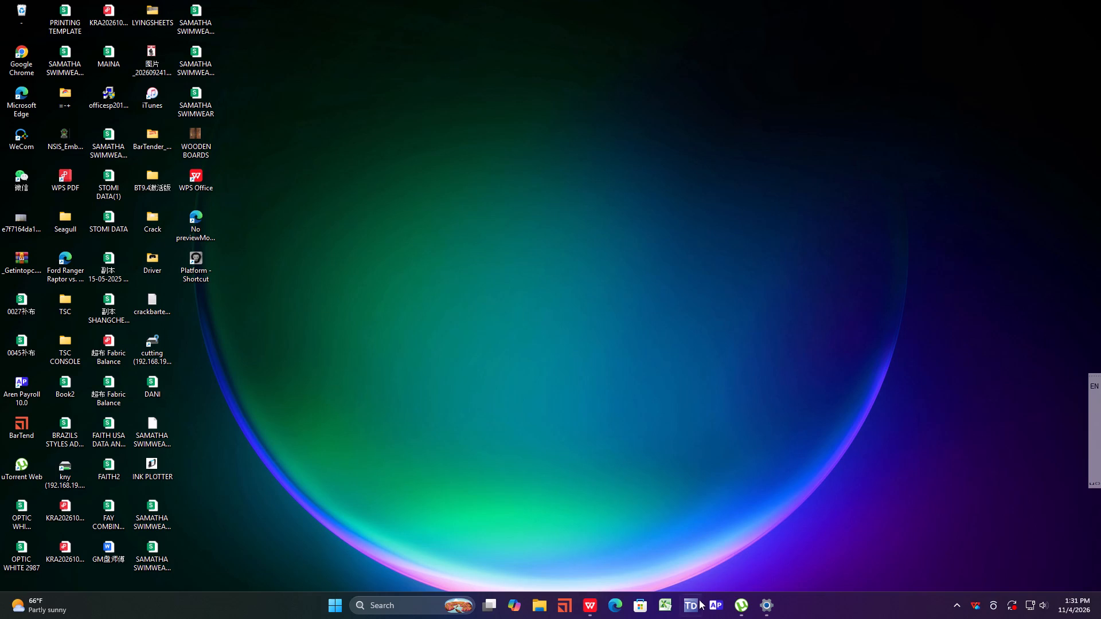
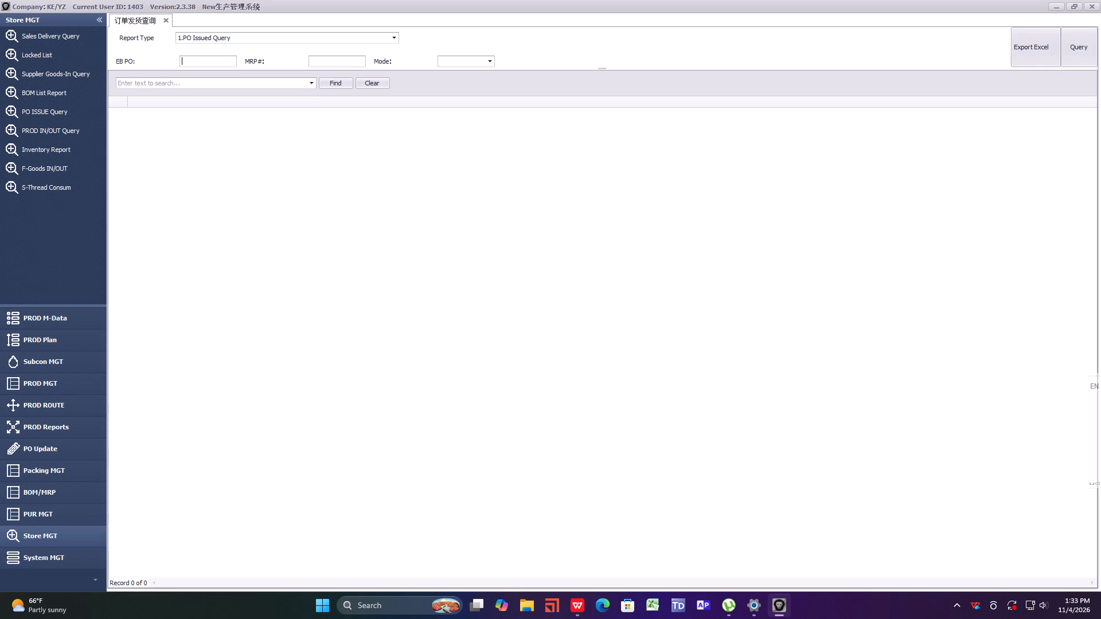
Run the PO Issued Query report for EB PO 102 with the mode set to Single.
key(0)
key(BackSpace)
text(102)
click(489, 61)
click(513, 89)
click(1077, 42)
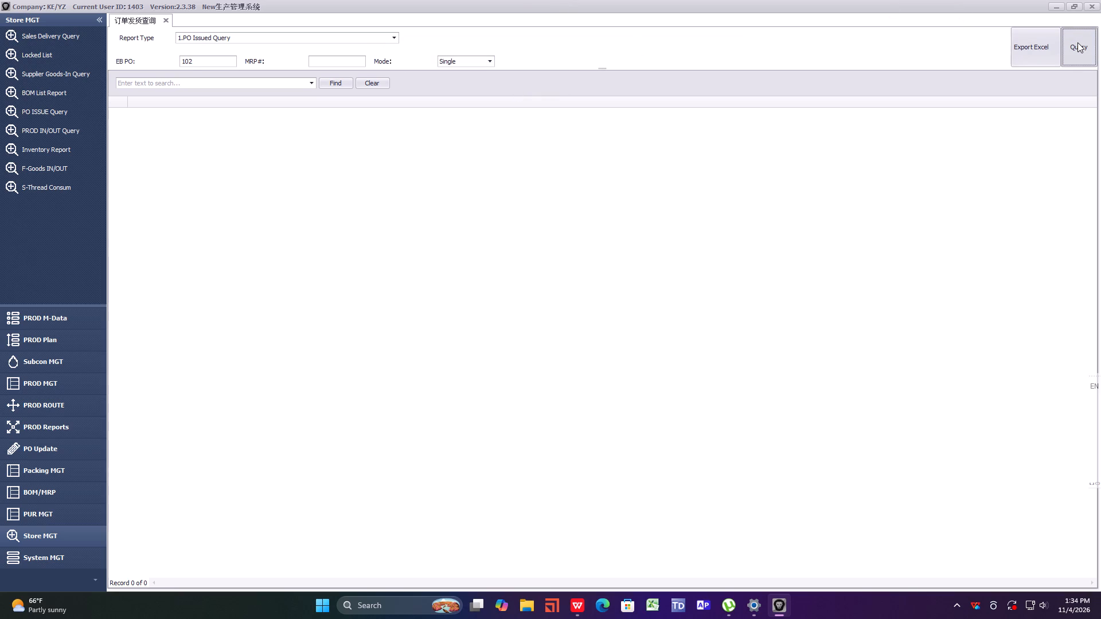
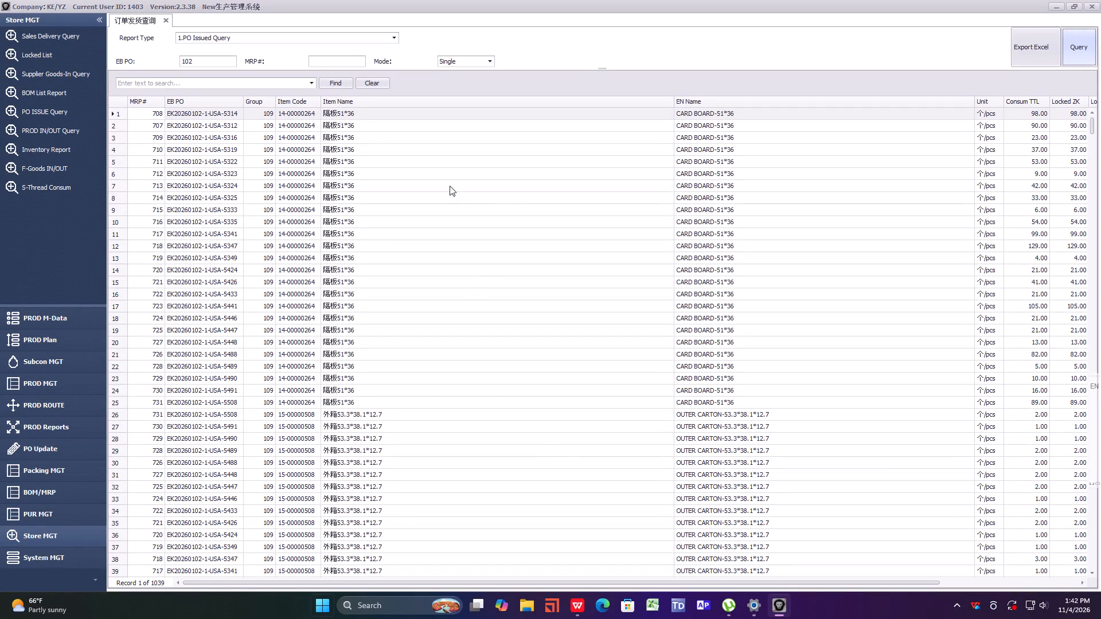
Filter the issued materials list to rows whose Group equals 108.
click(272, 100)
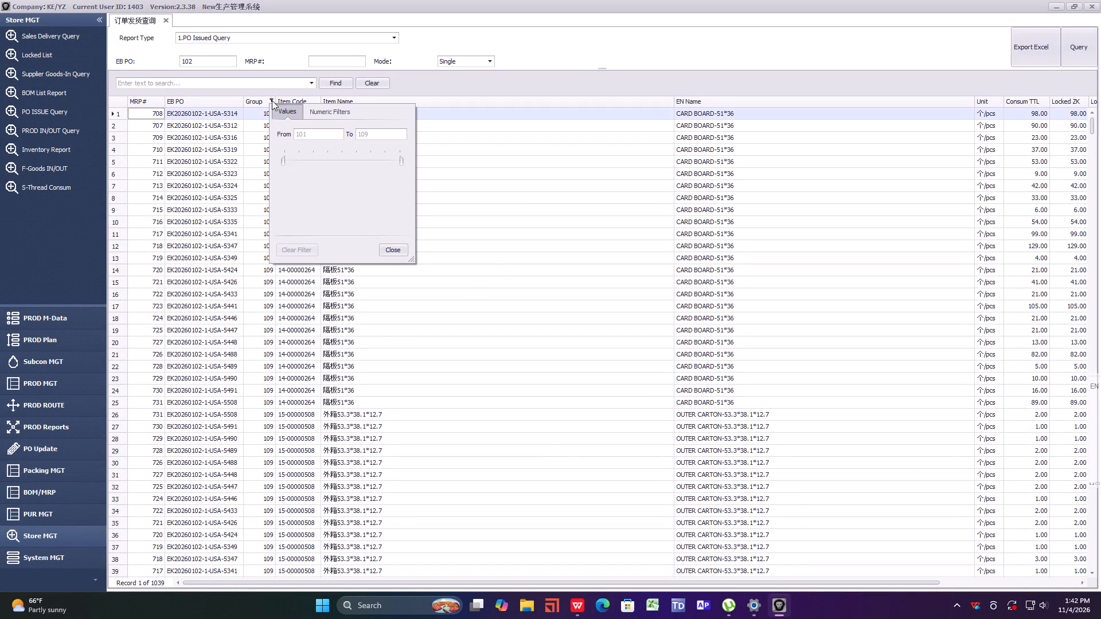
click(314, 111)
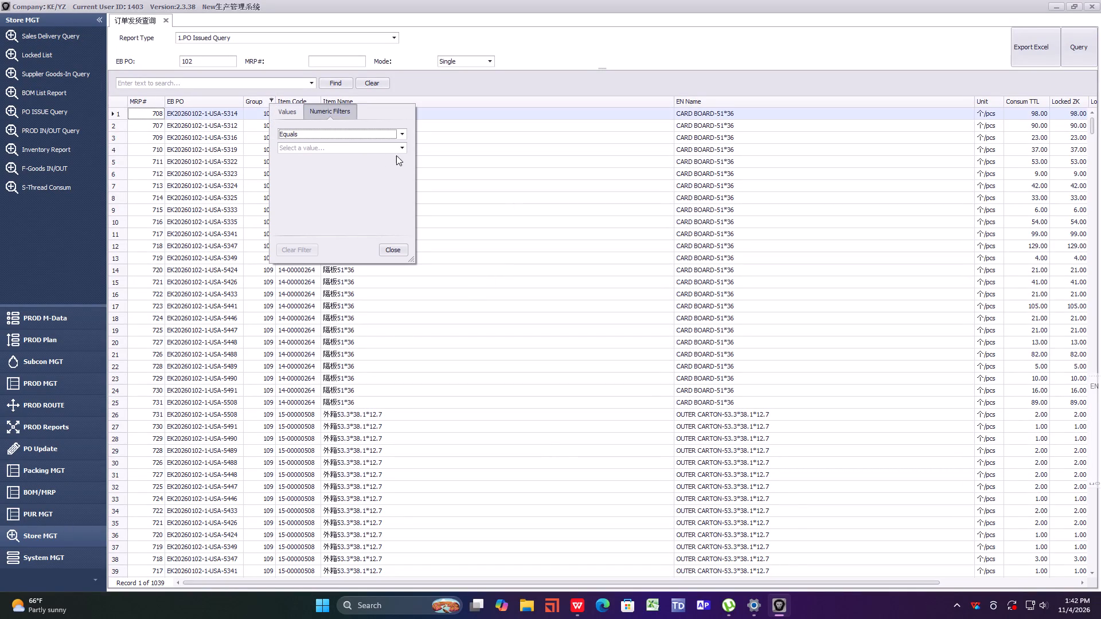
click(399, 149)
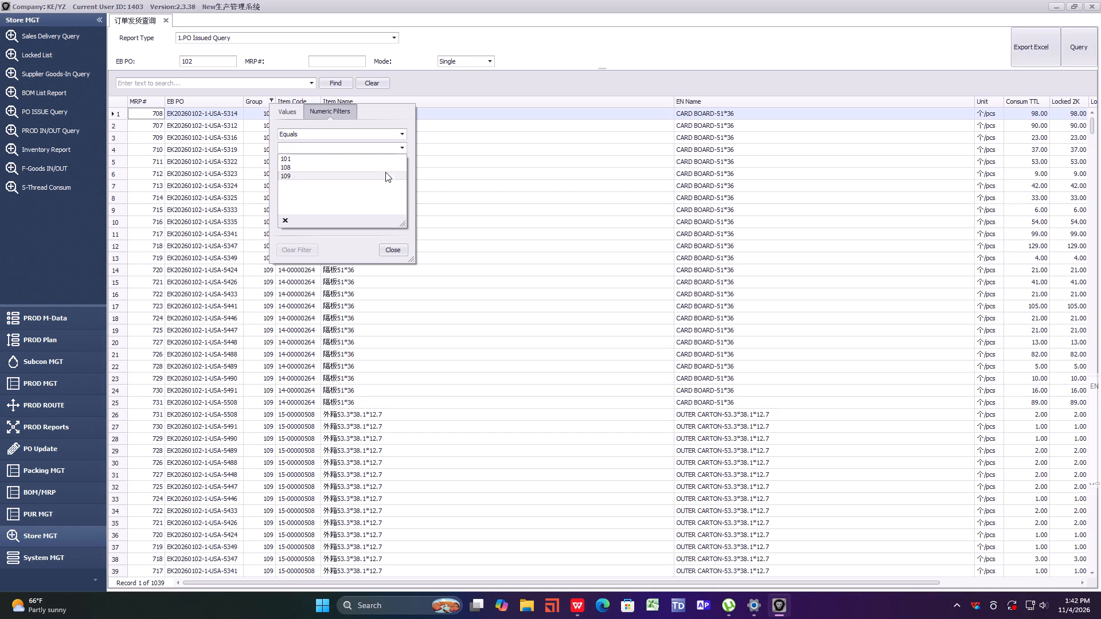
click(383, 167)
click(389, 244)
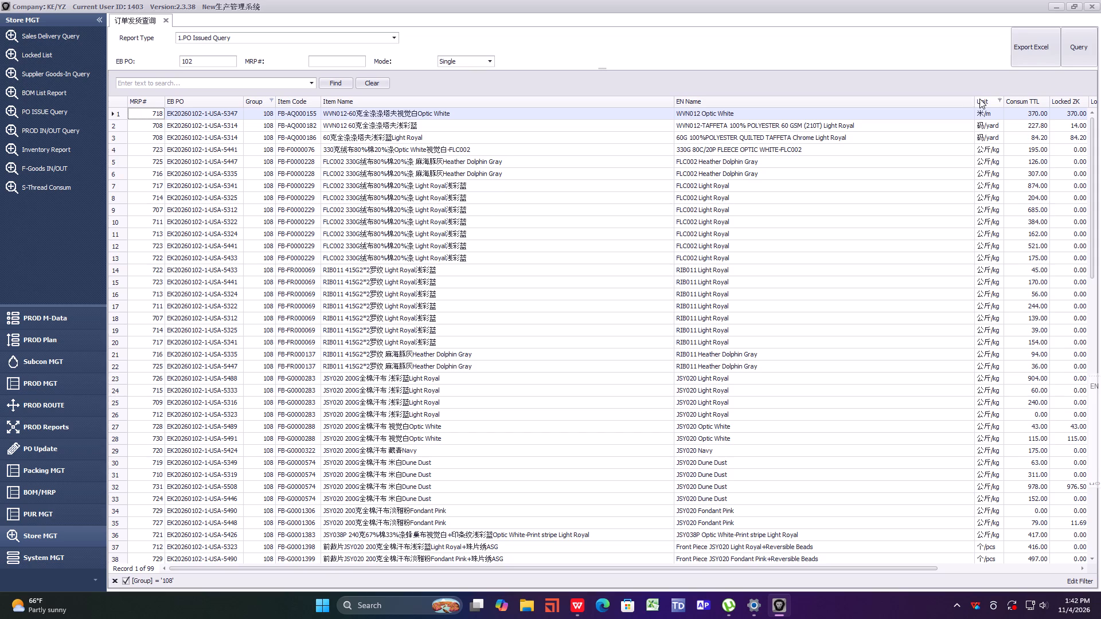
Narrow the EN Name and Item Name columns so the delivery and shortage quantity columns fit in the grid.
drag(975, 97, 881, 115)
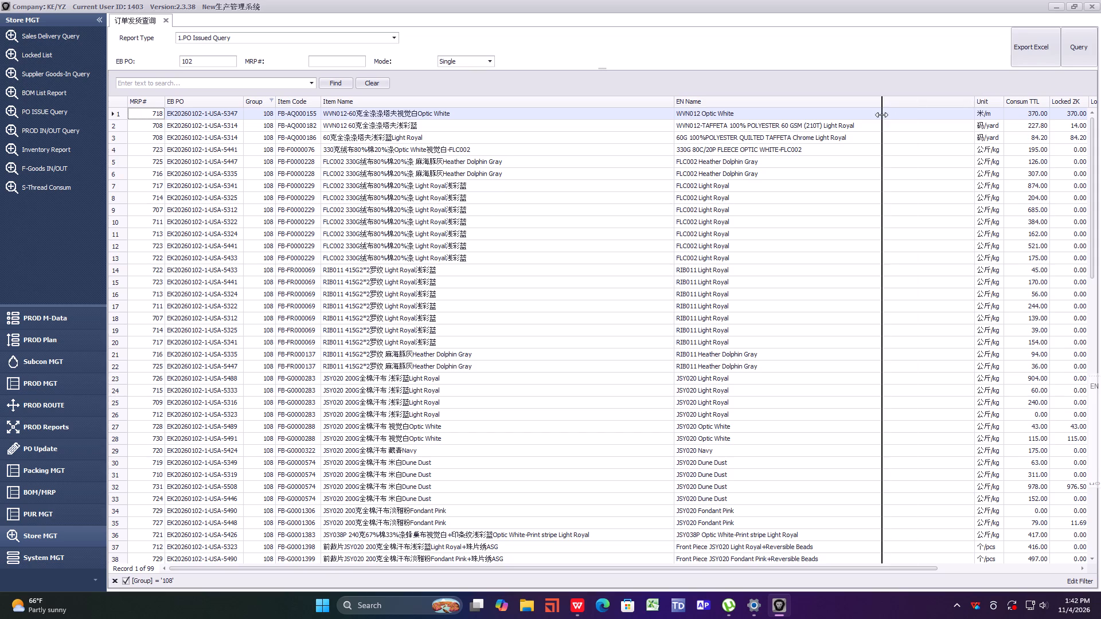
drag(881, 115, 857, 117)
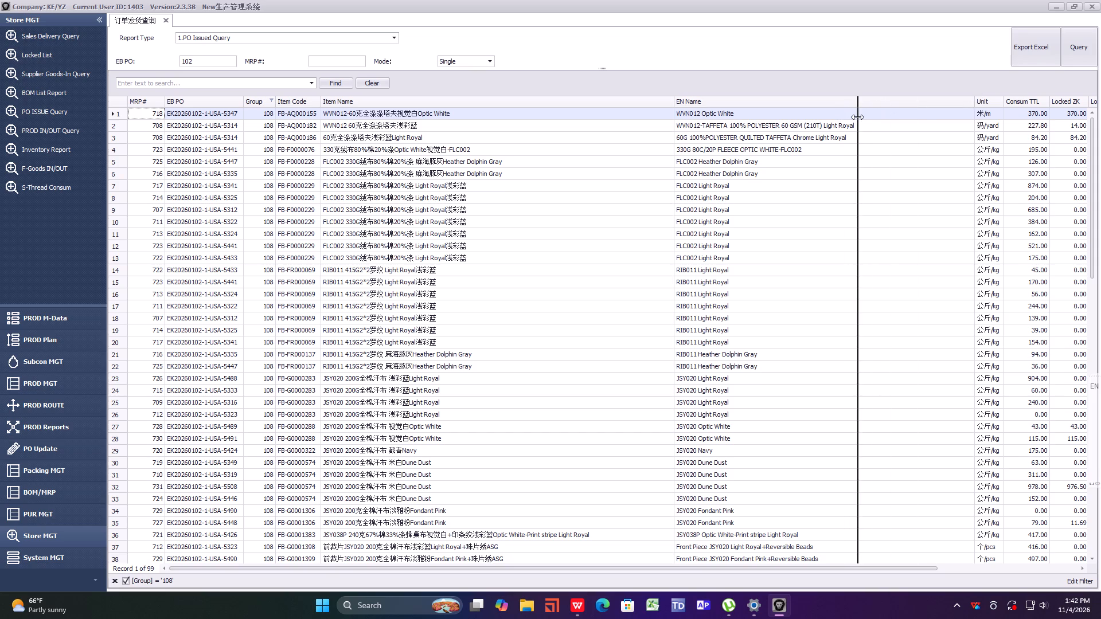
drag(857, 117, 855, 115)
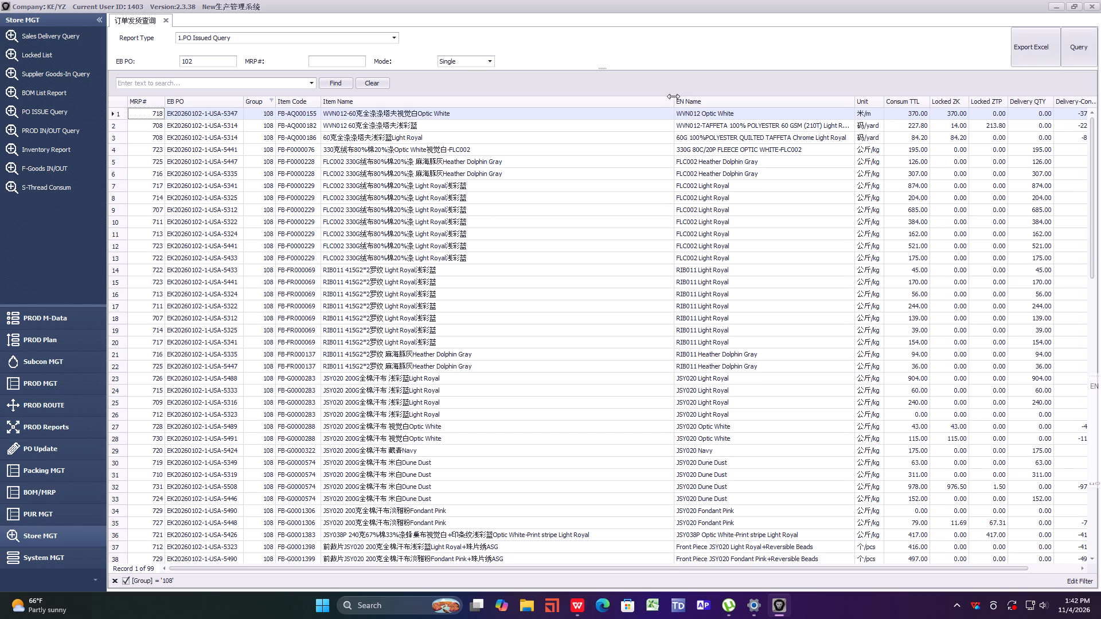
drag(673, 96, 605, 116)
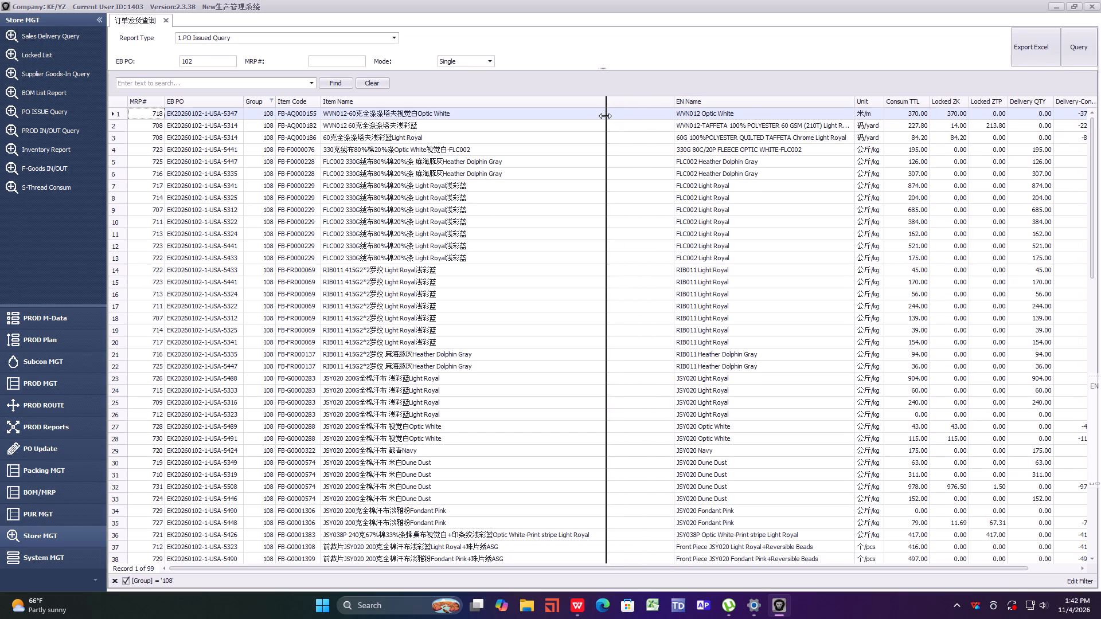
drag(605, 116, 592, 120)
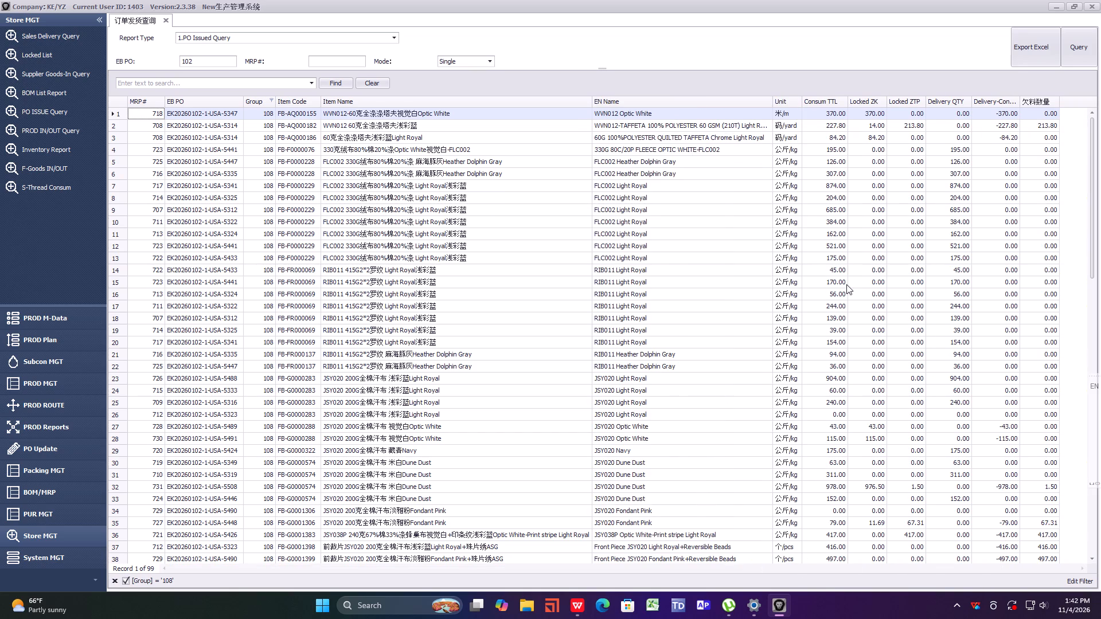
Filter the Delivery-Consum column to values less than 0.00 with a numeric filter.
click(1016, 101)
click(1020, 109)
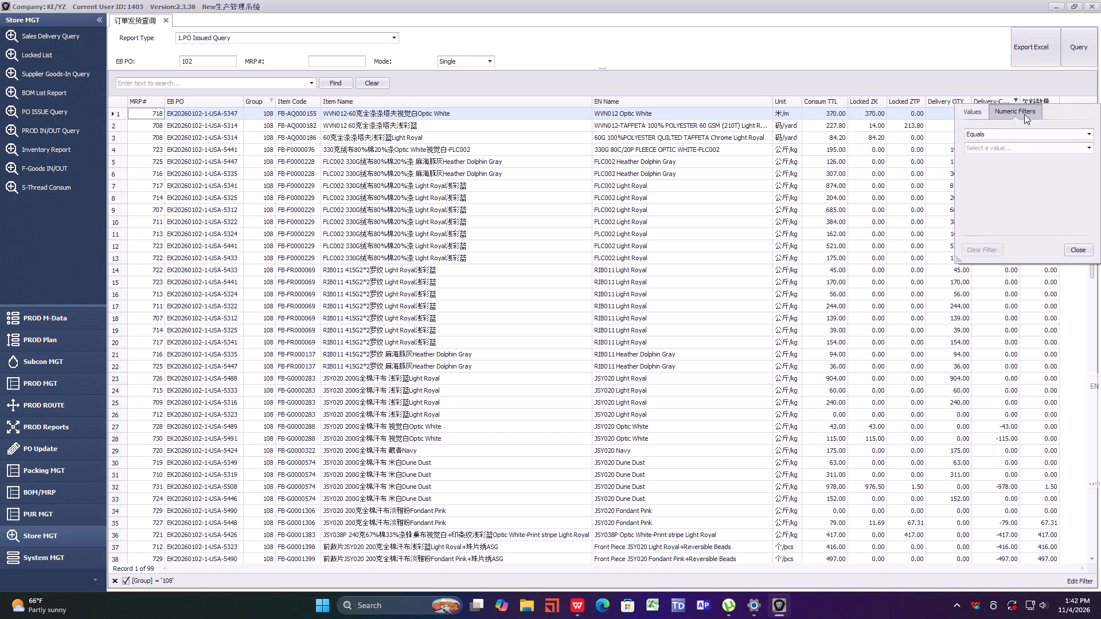
click(1088, 134)
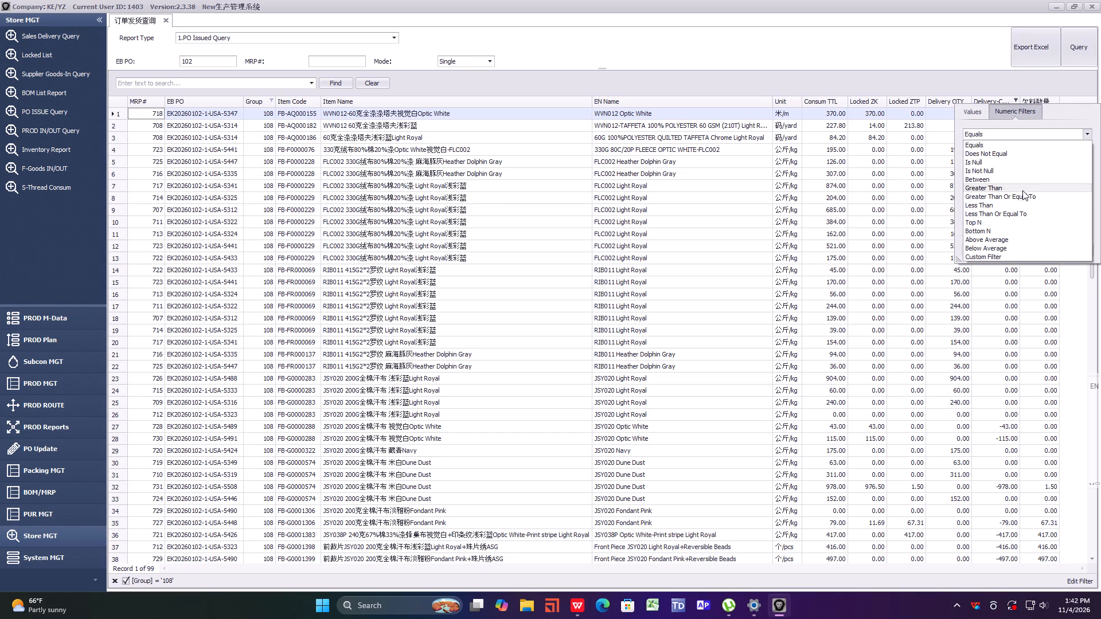
click(1023, 207)
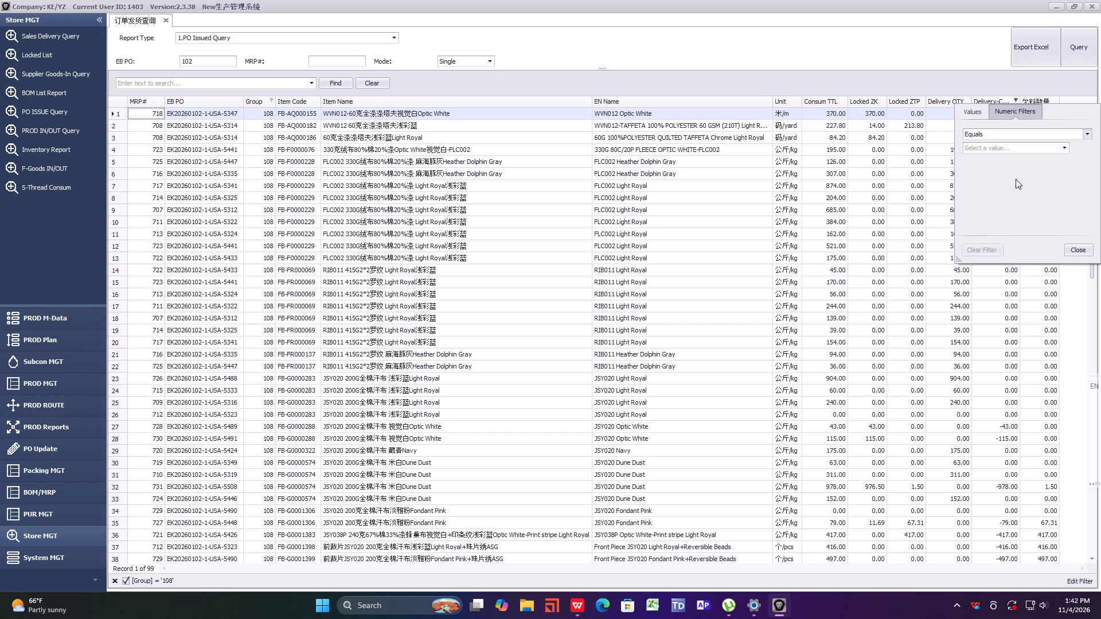
click(1085, 149)
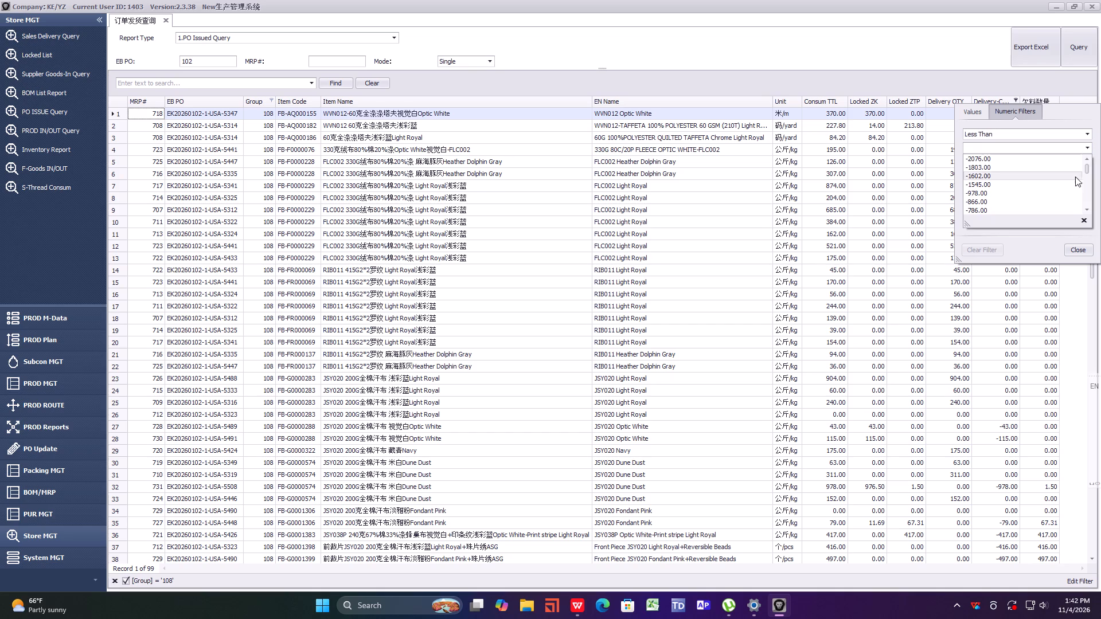
scroll(1076, 188, down, 12)
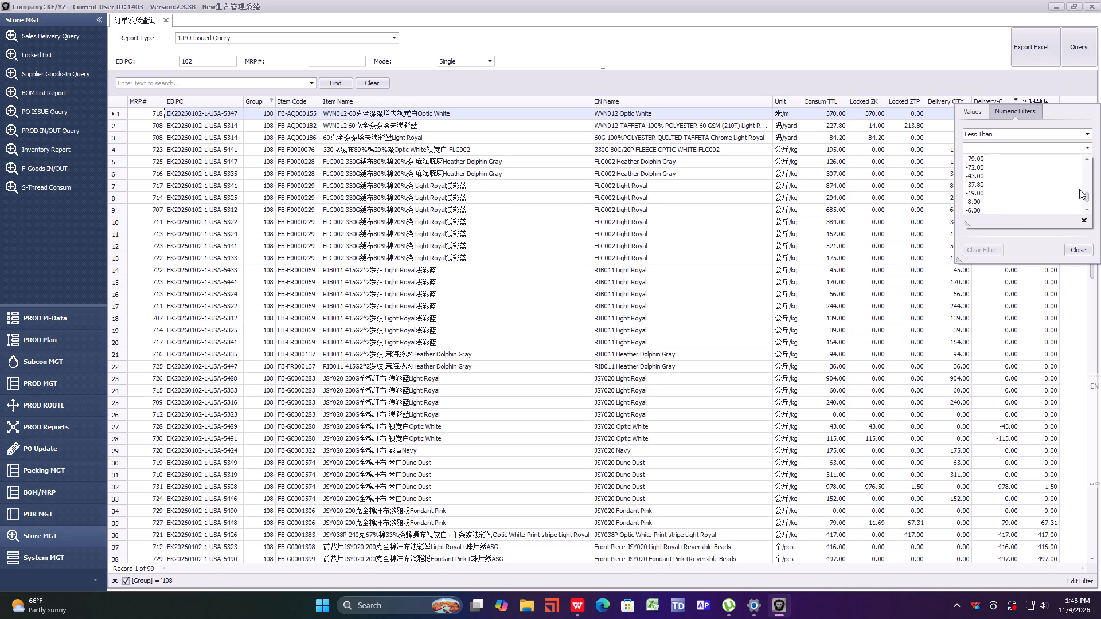
scroll(1079, 189, down, 8)
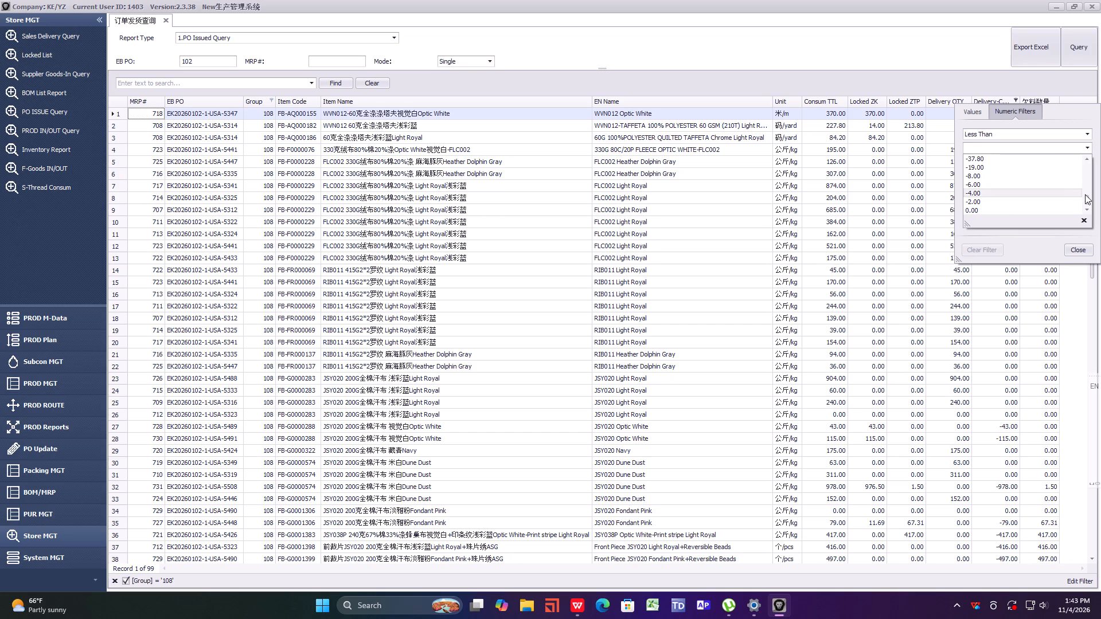
scroll(1085, 194, down, 5)
scroll(1087, 225, up, 2)
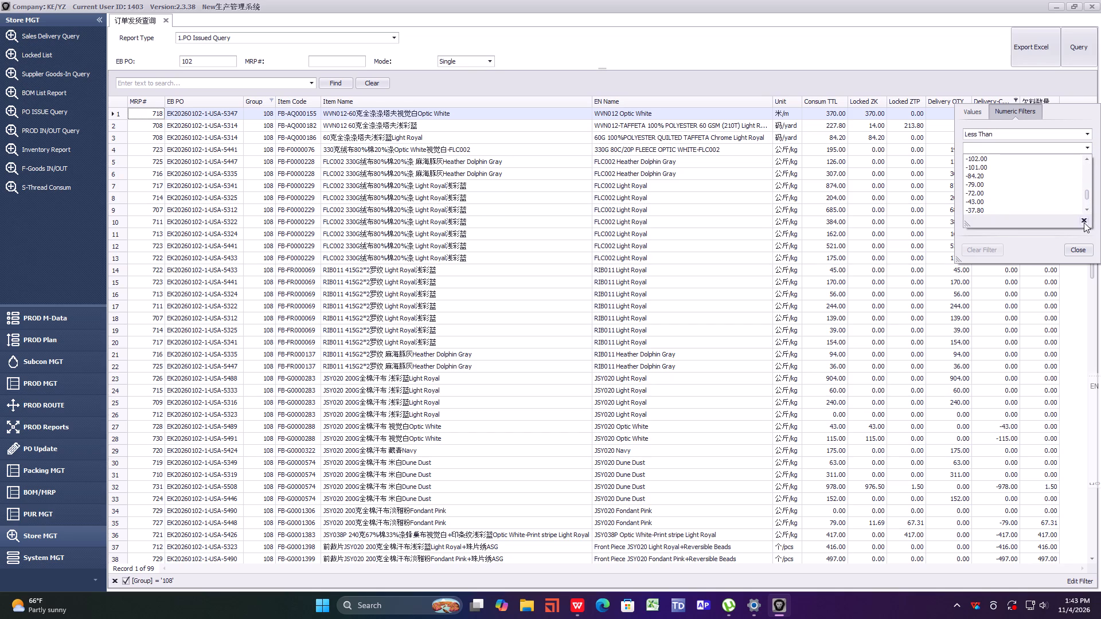
scroll(1084, 222, down, 8)
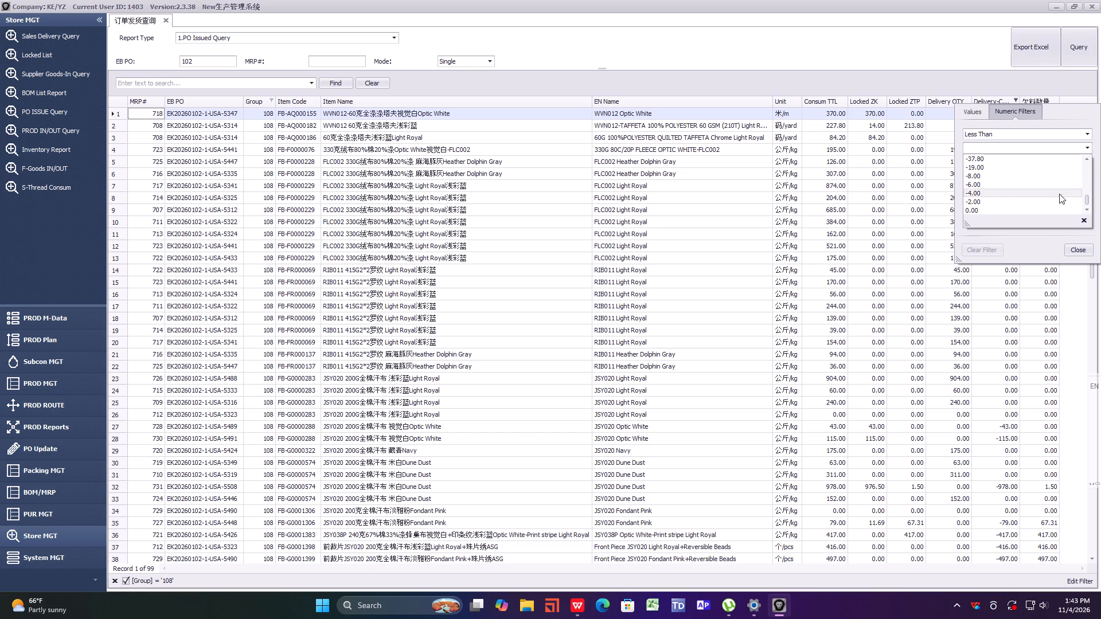
scroll(1059, 194, down, 2)
scroll(1059, 202, up, 3)
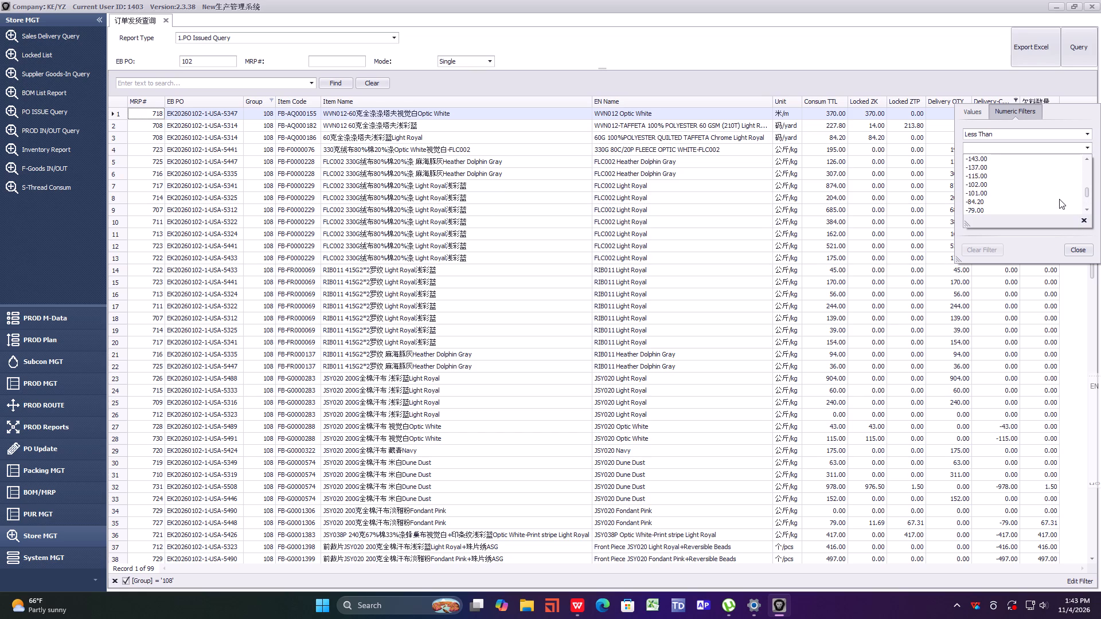
scroll(1059, 199, up, 12)
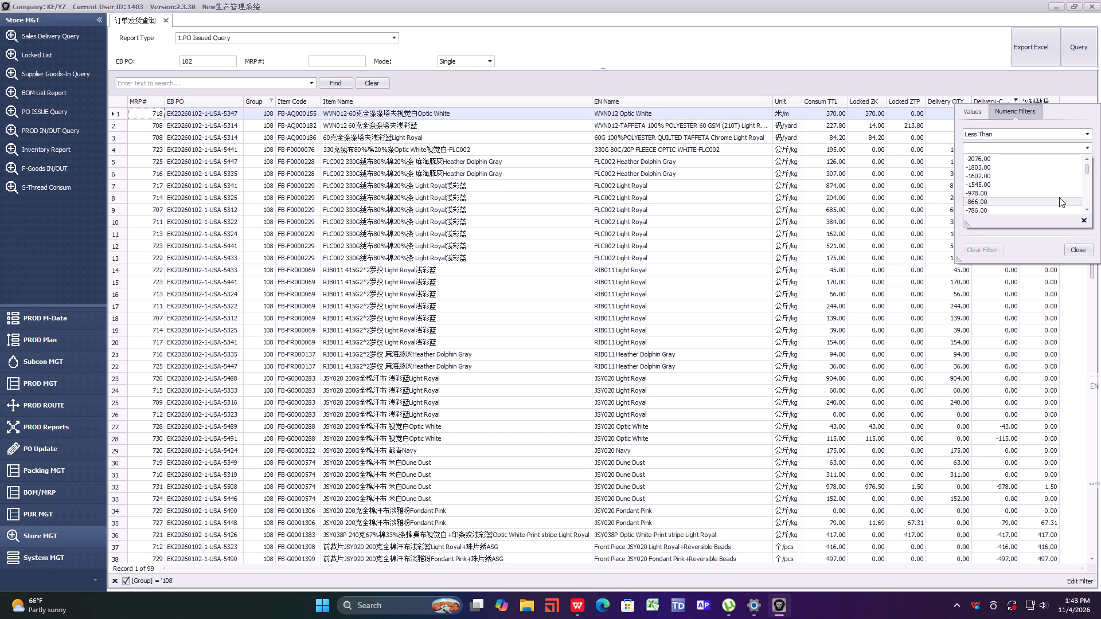
scroll(1059, 197, up, 5)
scroll(1059, 197, down, 12)
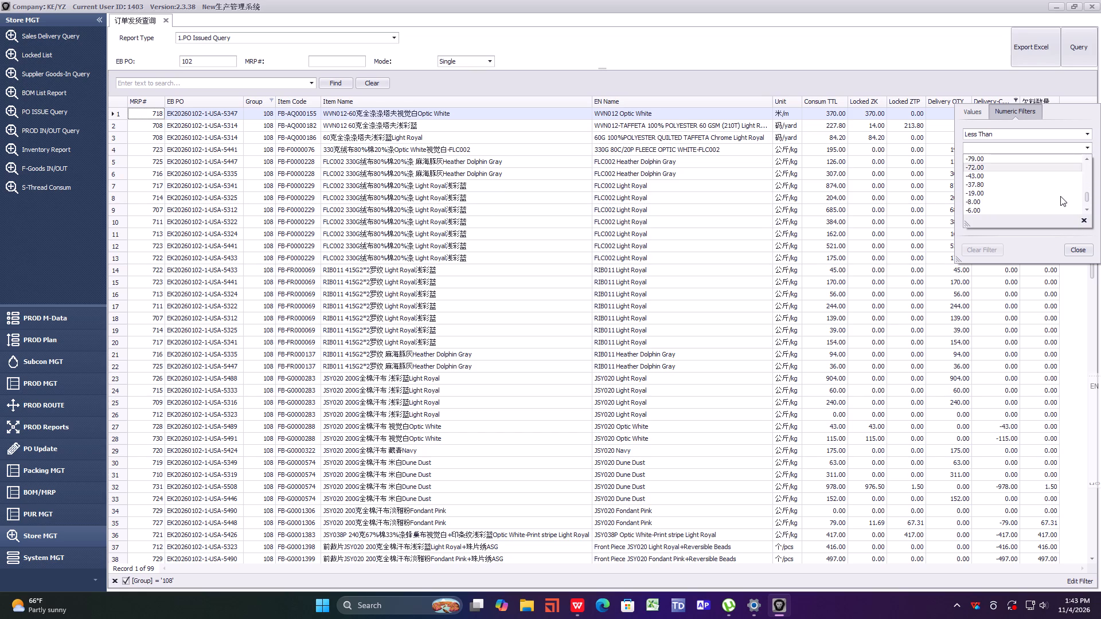
scroll(1061, 195, down, 4)
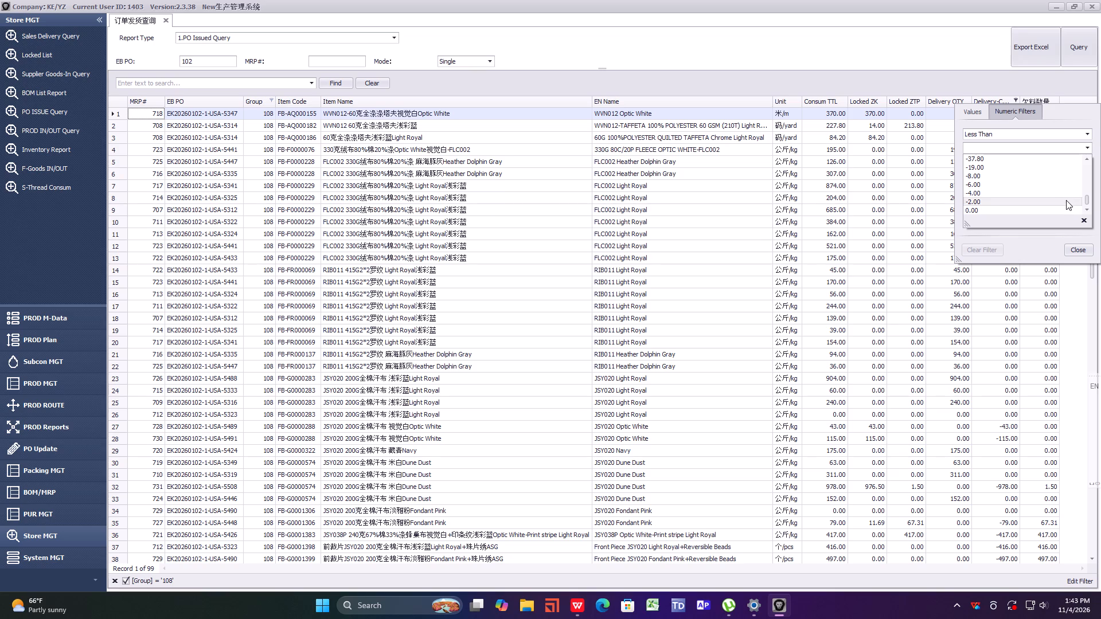
click(1066, 200)
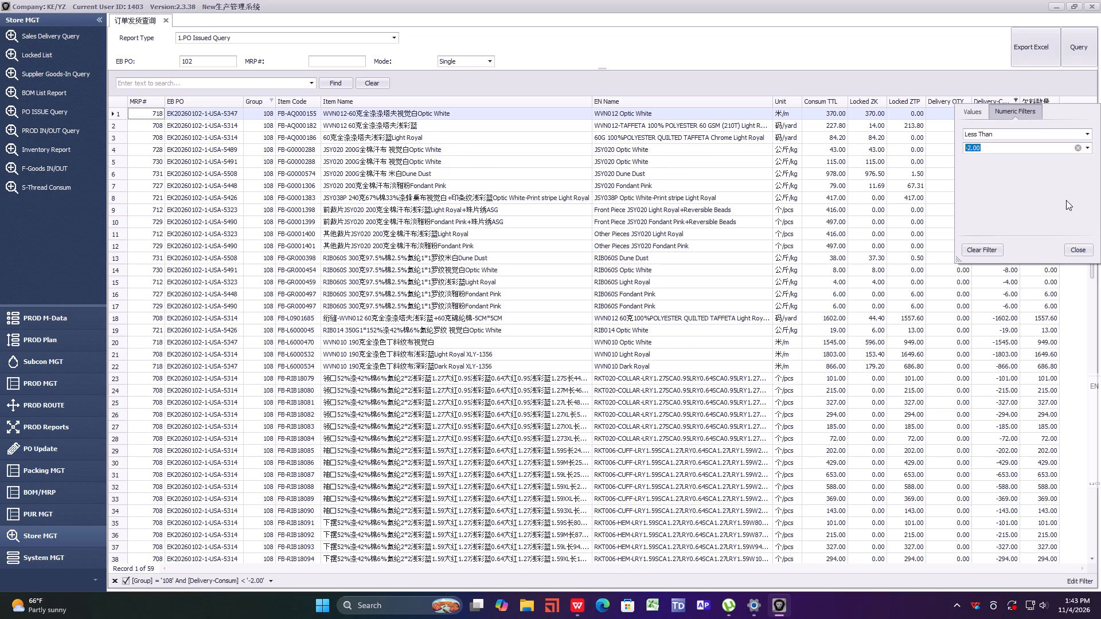
click(1090, 150)
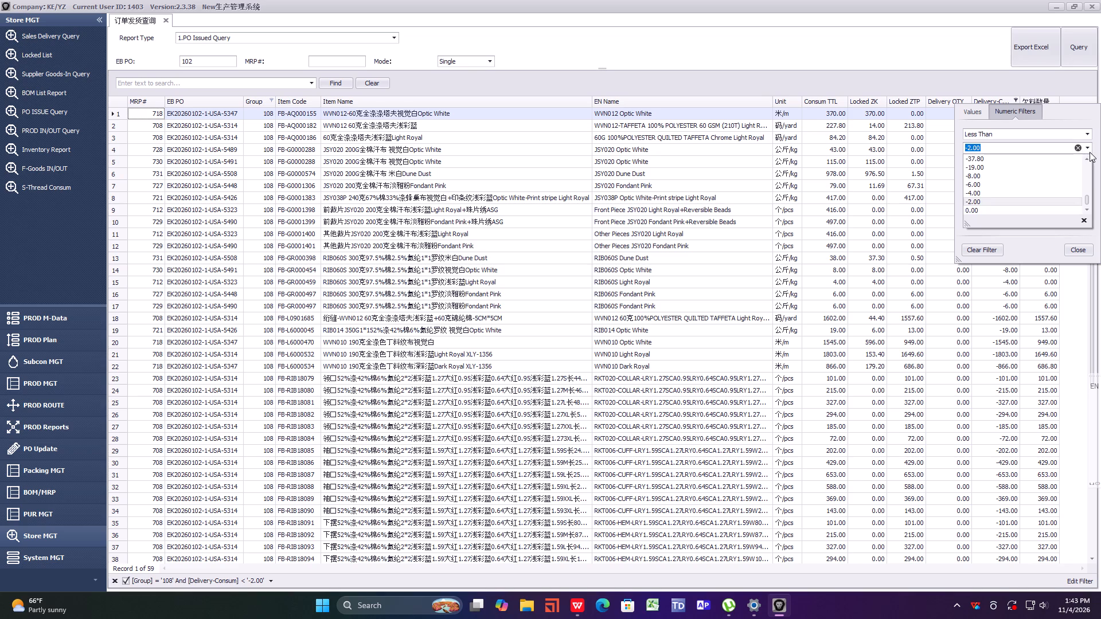
click(1062, 211)
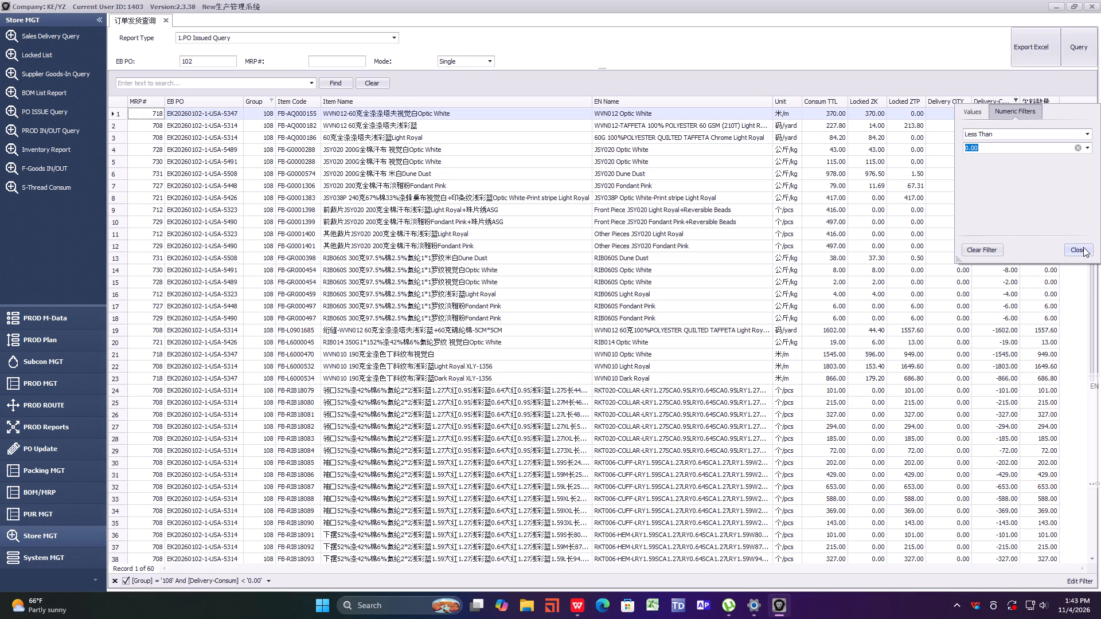
click(1082, 250)
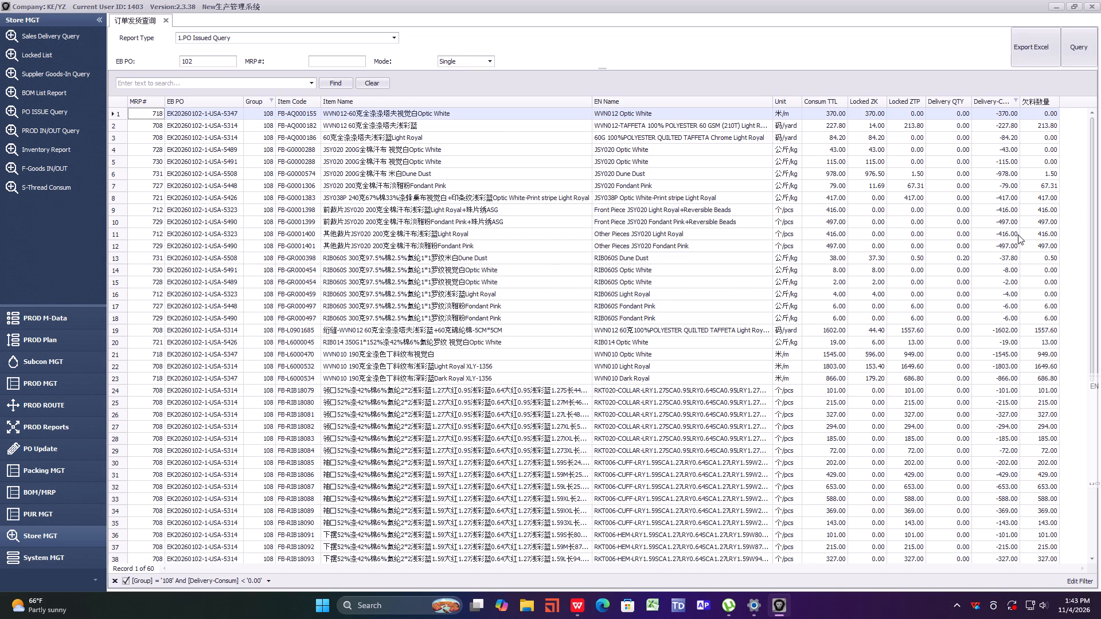
Review the filtered group 108 materials, examining their delivery-minus-consumption and shortage quantities from the first record to the last.
scroll(1021, 256, down, 7)
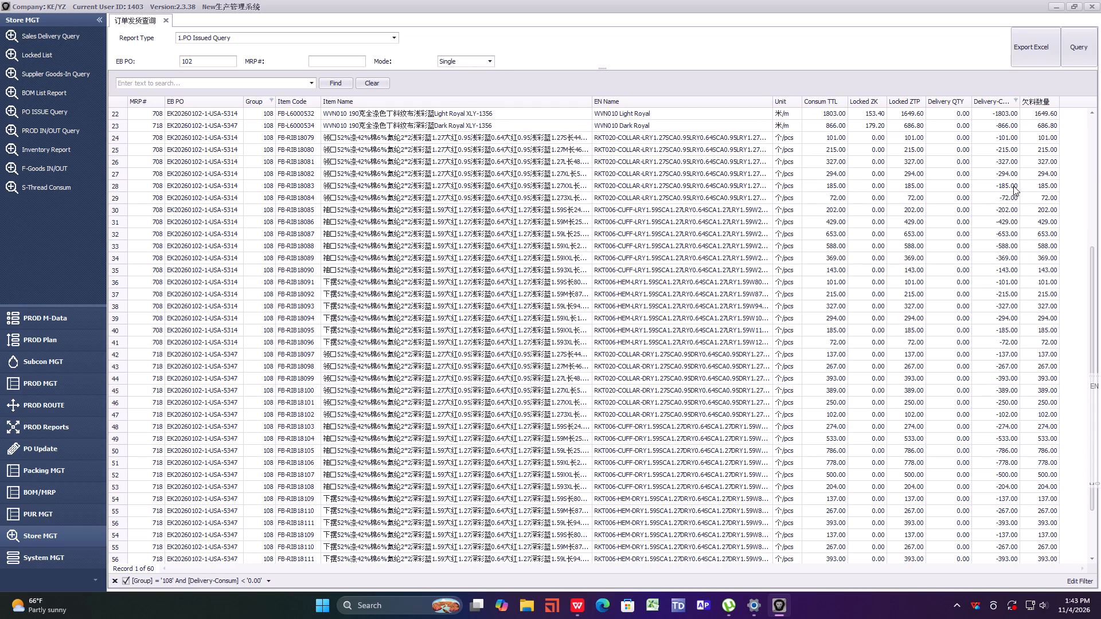
scroll(1013, 186, down, 1)
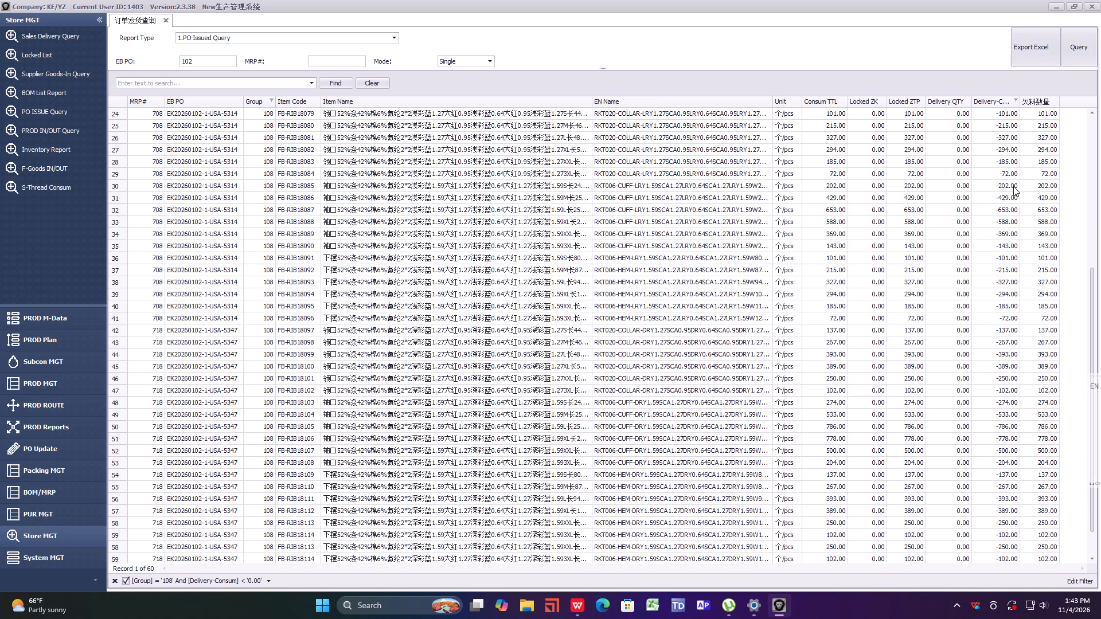
scroll(1013, 186, down, 7)
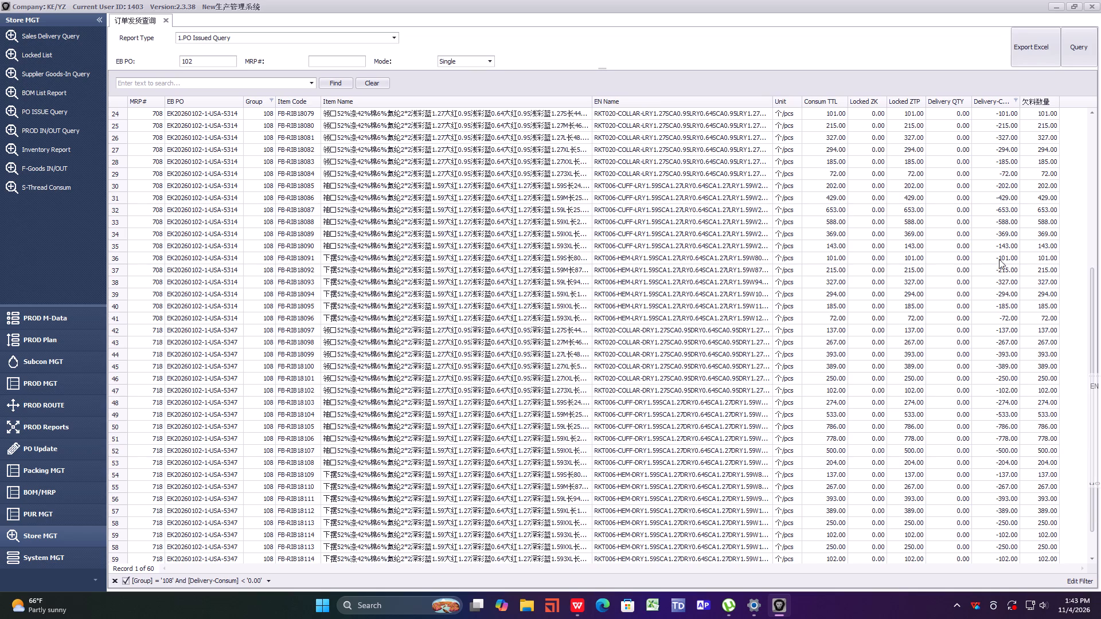
scroll(1007, 268, down, 9)
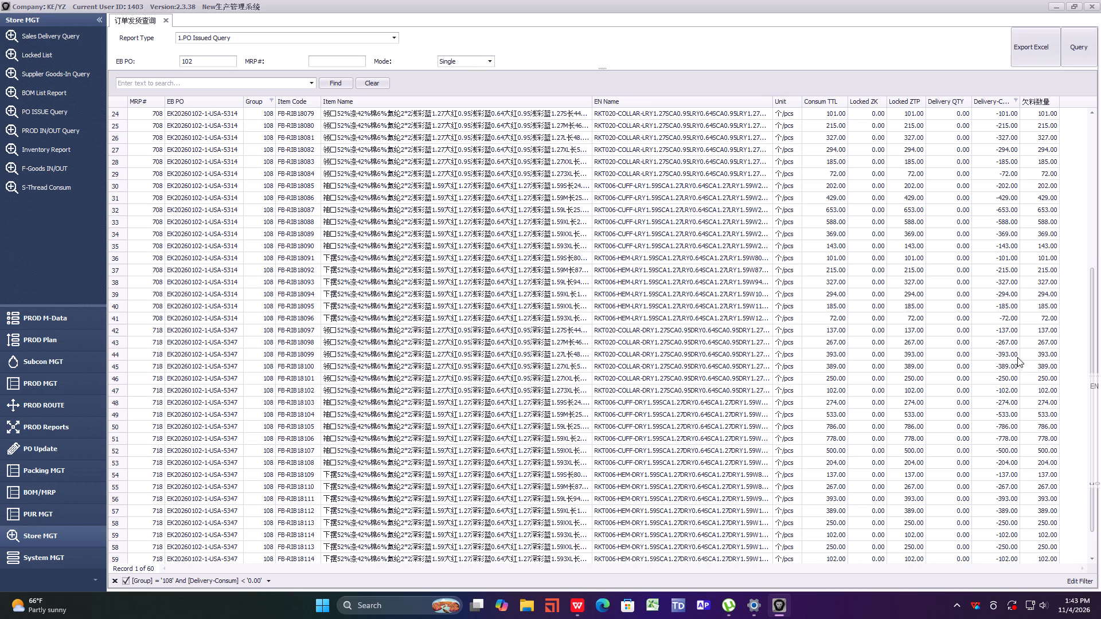
scroll(1017, 356, up, 3)
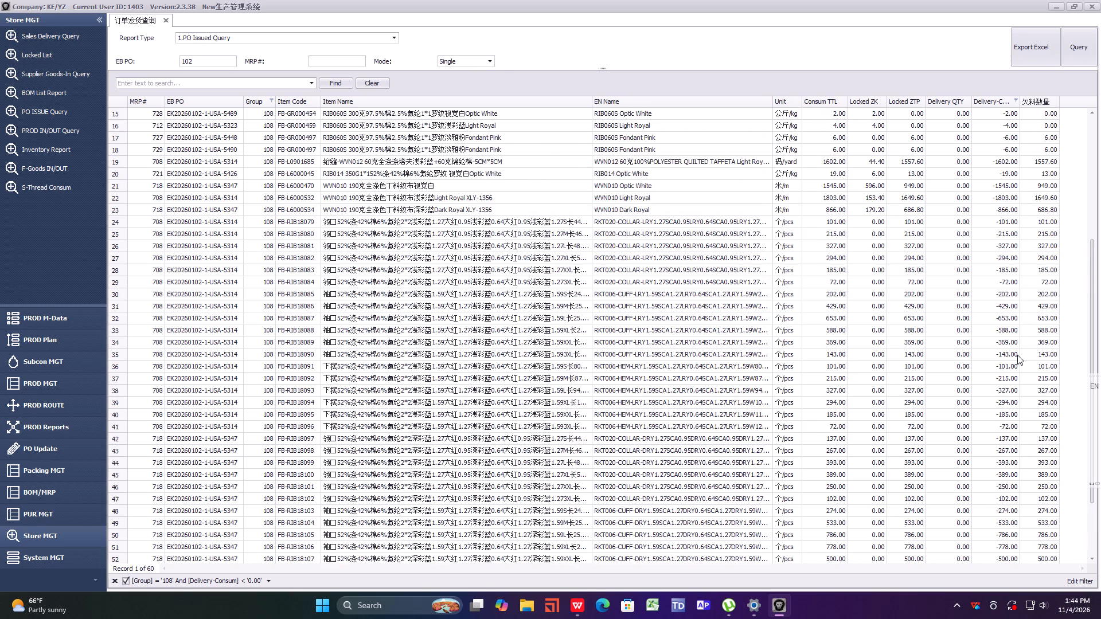
scroll(1018, 351, up, 3)
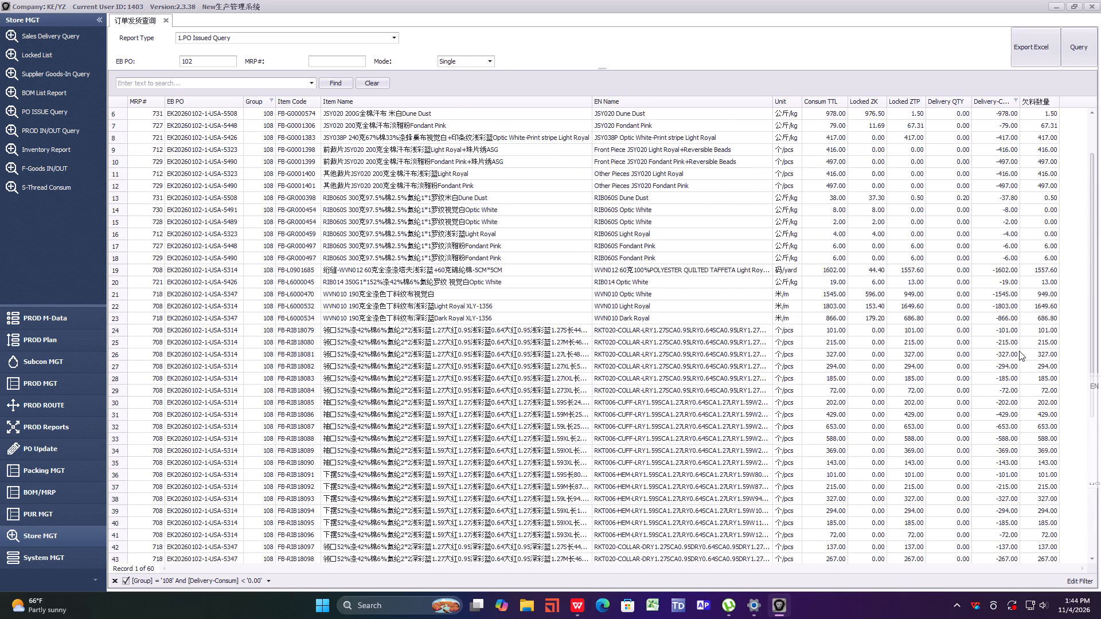
scroll(1019, 346, up, 5)
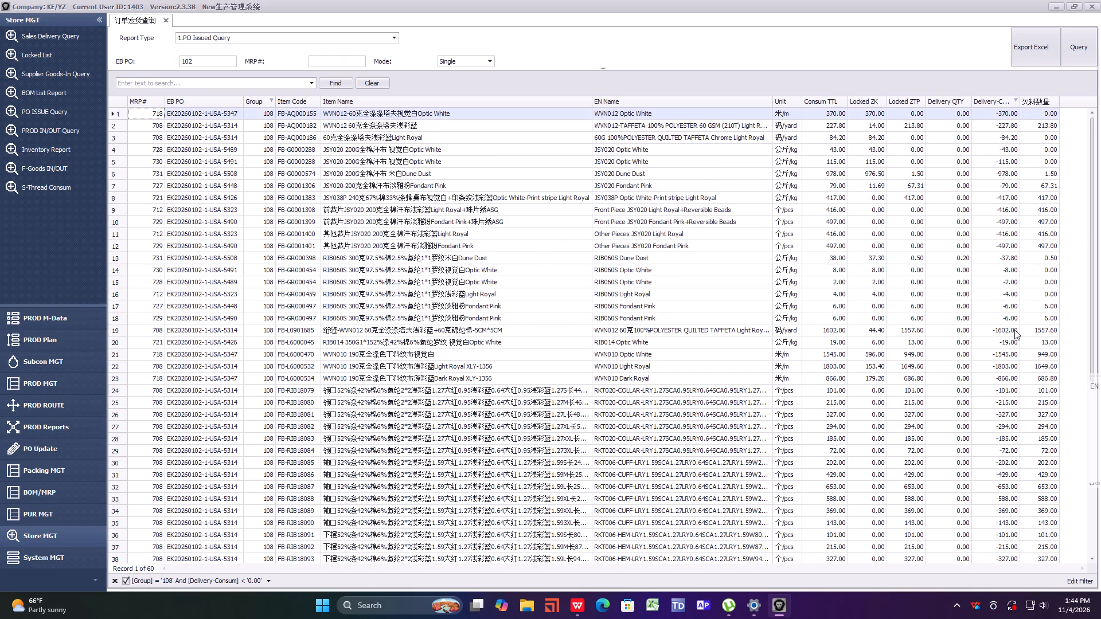
scroll(1014, 330, up, 4)
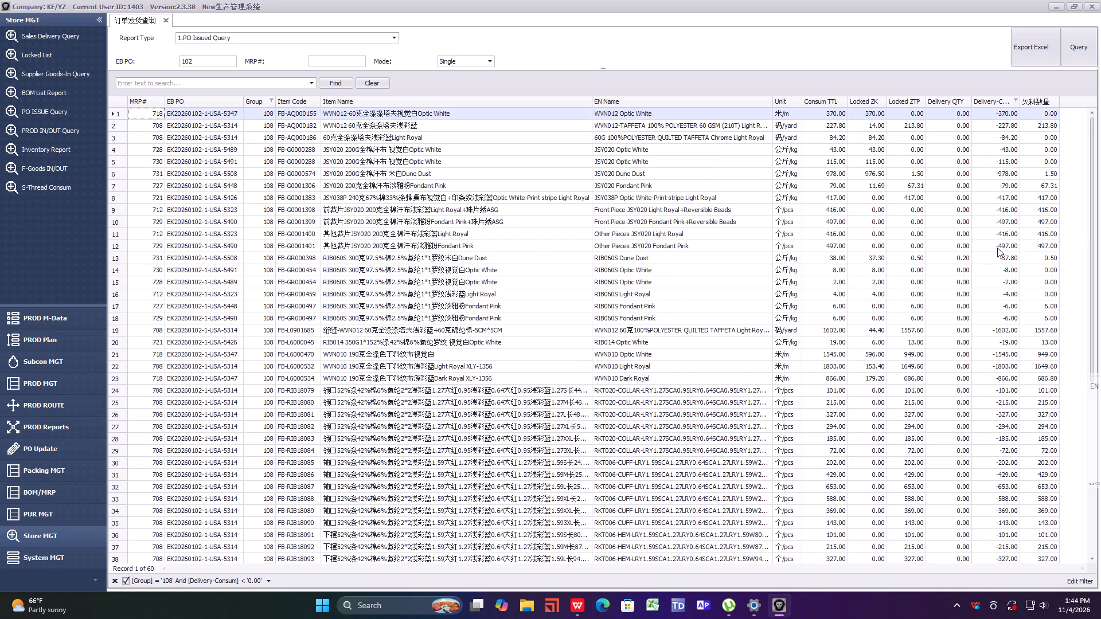
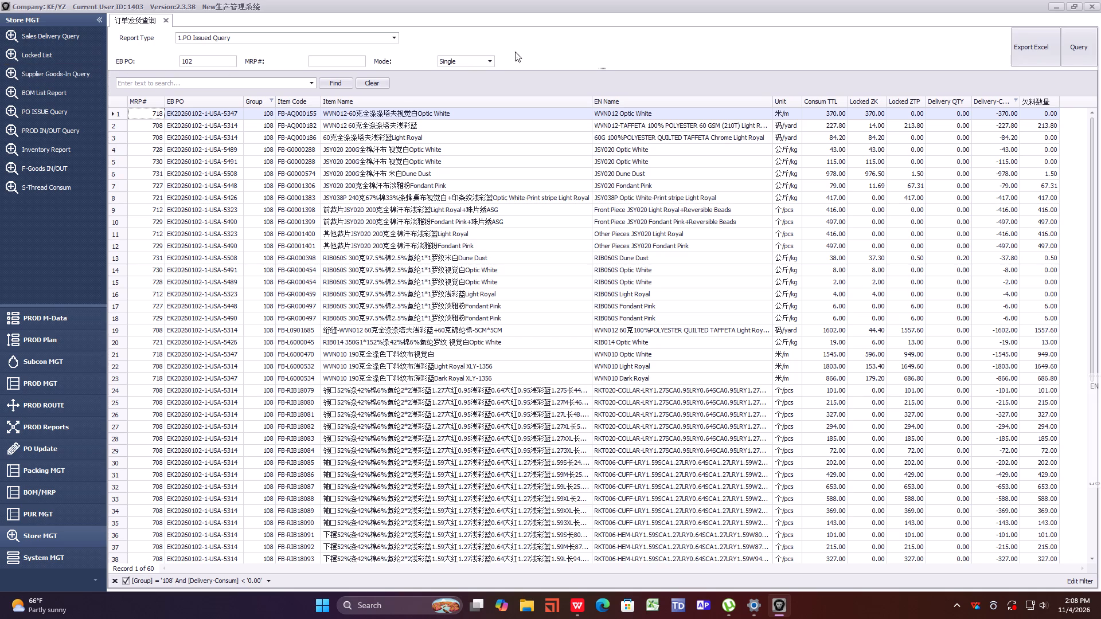
Run the PO Issued Query for EB PO 102 again to reload the materials list without the group and delivery filters.
click(537, 36)
scroll(426, 496, down, 5)
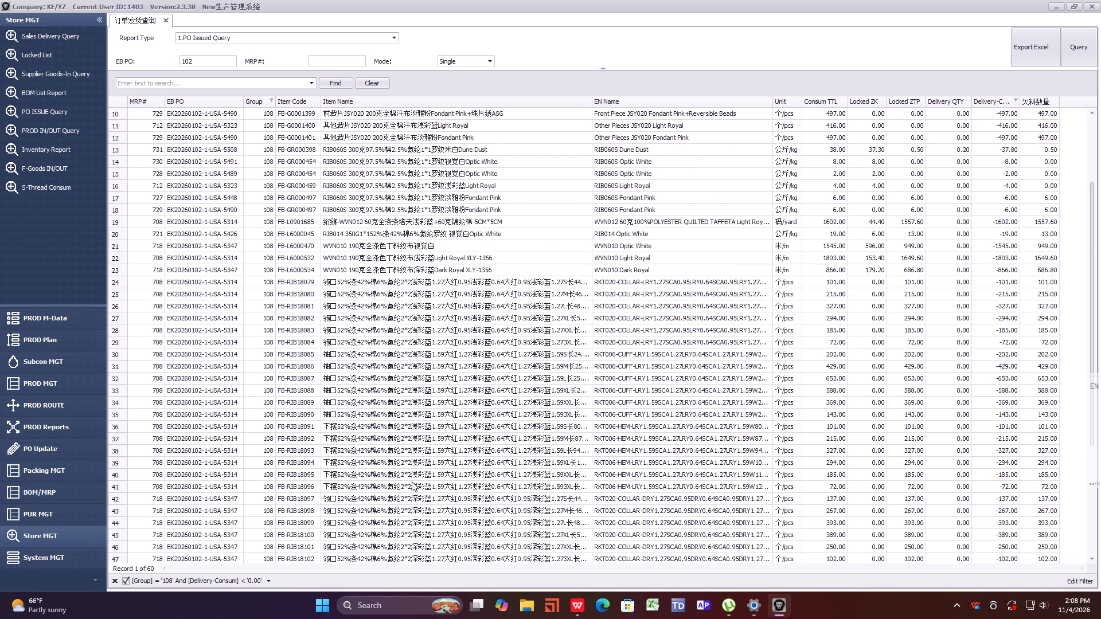
scroll(407, 467, down, 5)
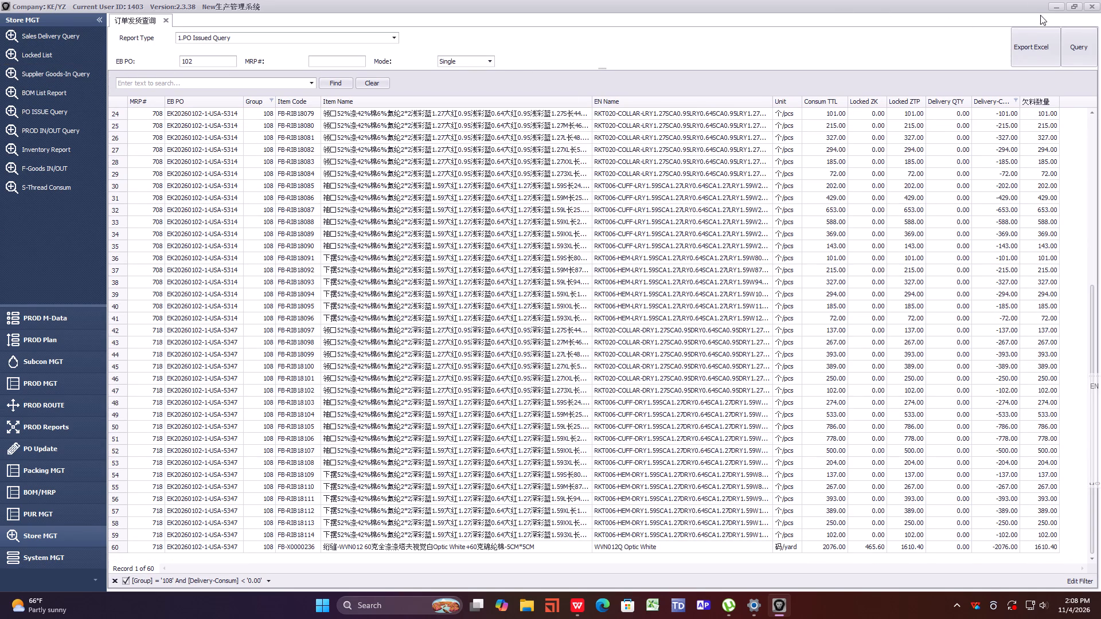
click(1079, 38)
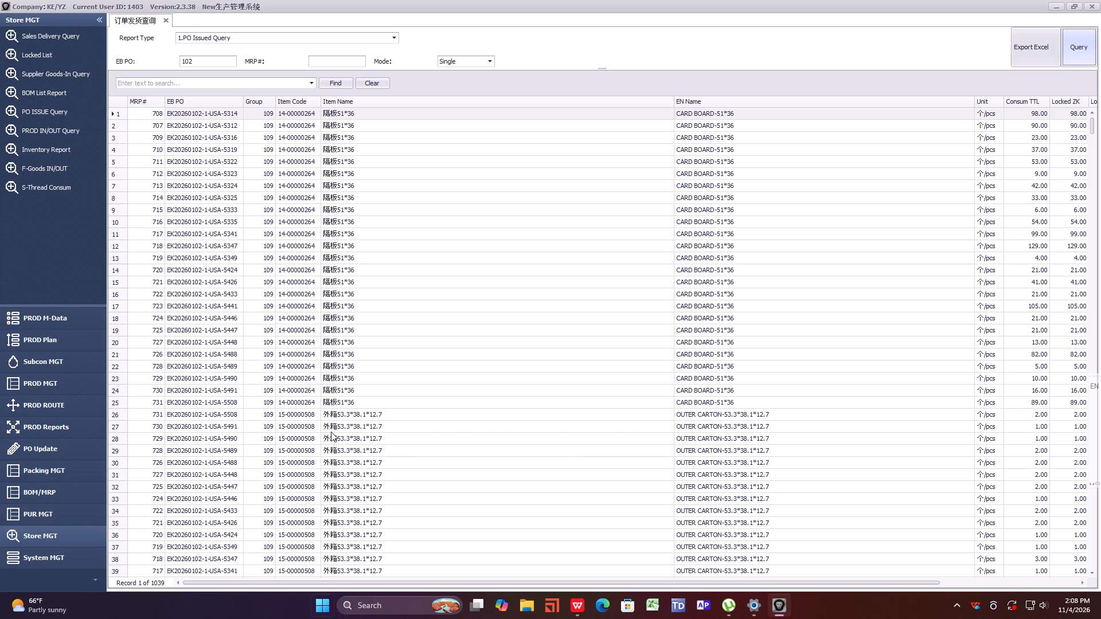
Look through the opening records of the reloaded issued materials list, examining their groups, item names and total consumption.
scroll(376, 539, down, 4)
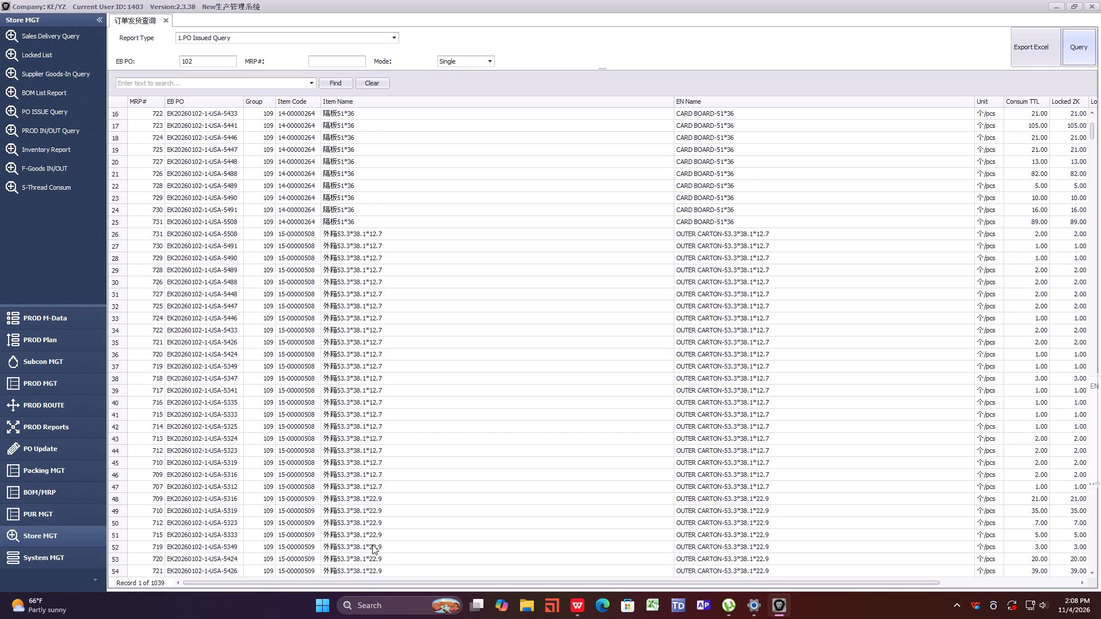
scroll(372, 544, down, 11)
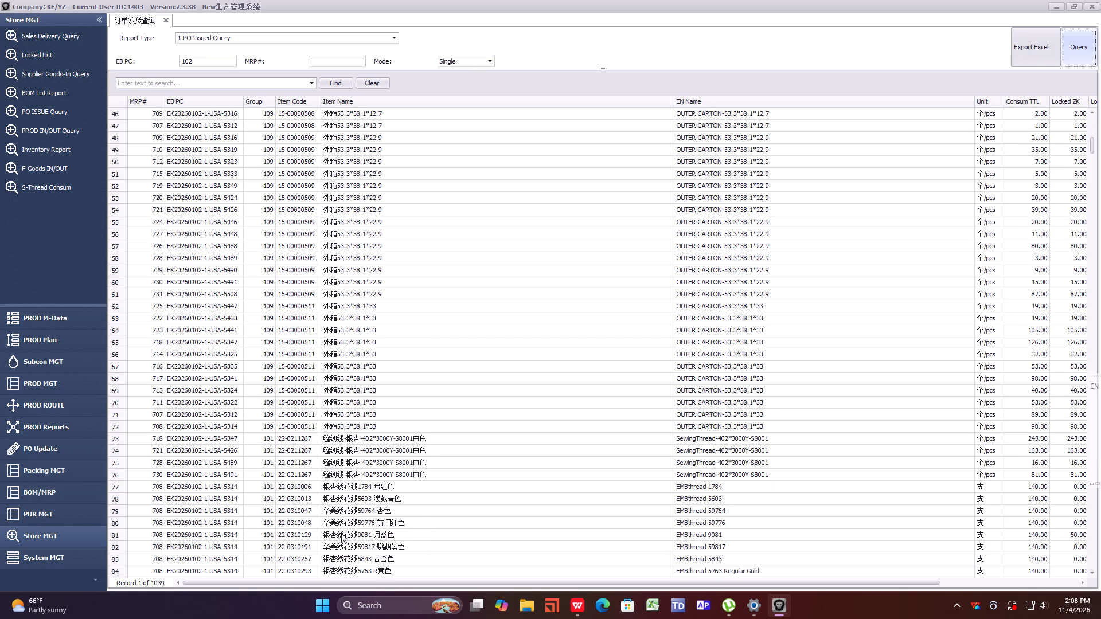
scroll(1034, 558, up, 5)
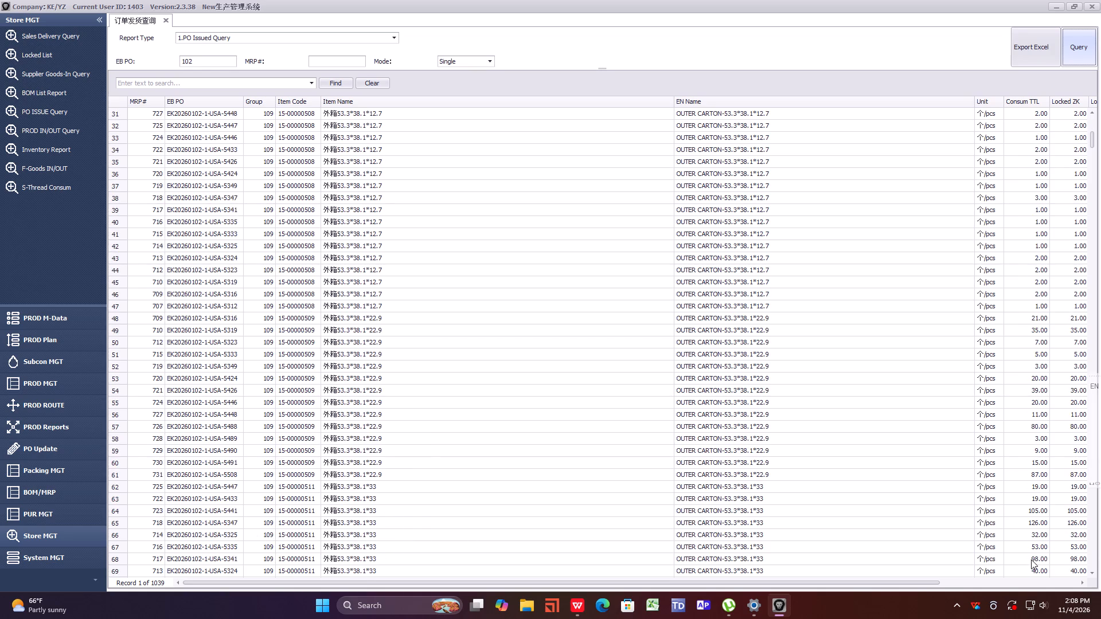
scroll(1016, 570, up, 17)
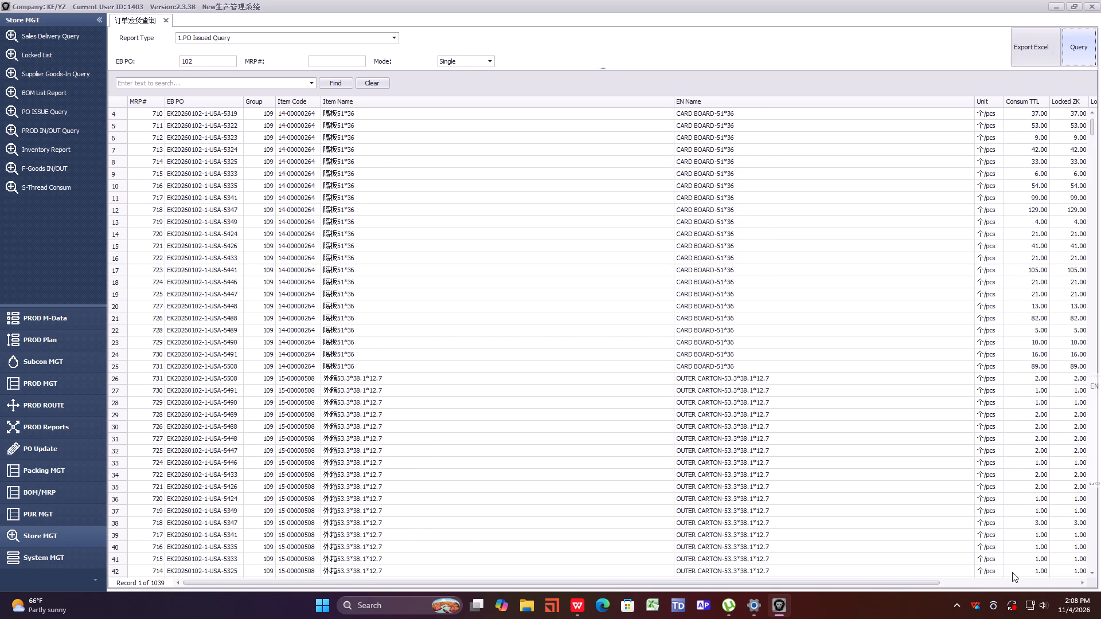
scroll(1092, 527, up, 4)
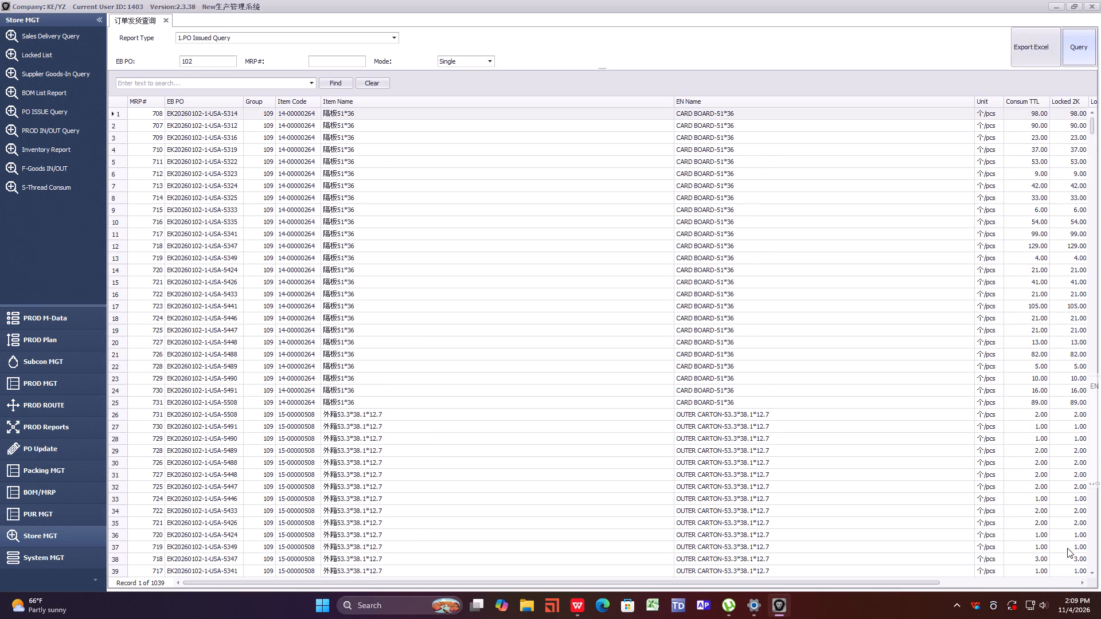
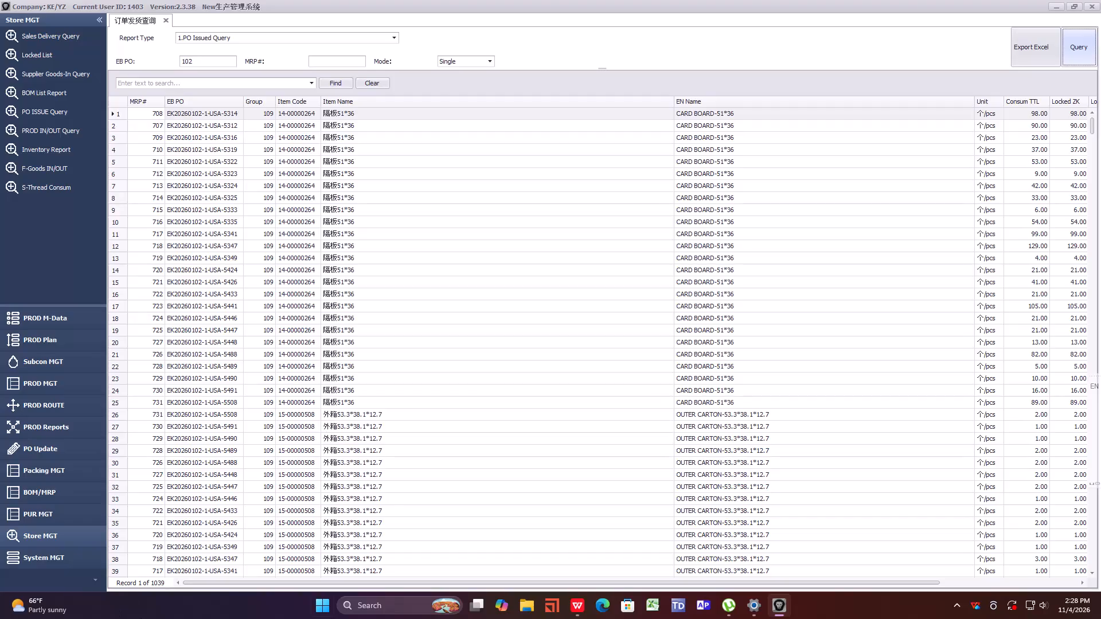
Switch to the Fabric Balance workbook and look back through RECEIVINGS from MRP 513 to MRP 557, examining issued and cutting quantities.
click(571, 605)
scroll(576, 601, down, 17)
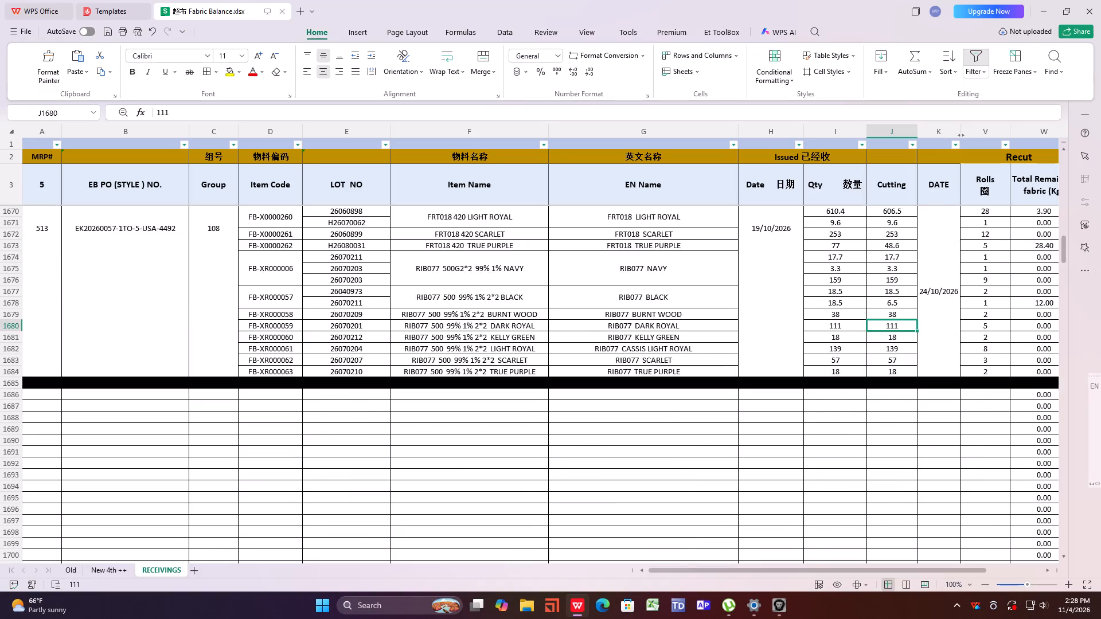
scroll(752, 493, down, 7)
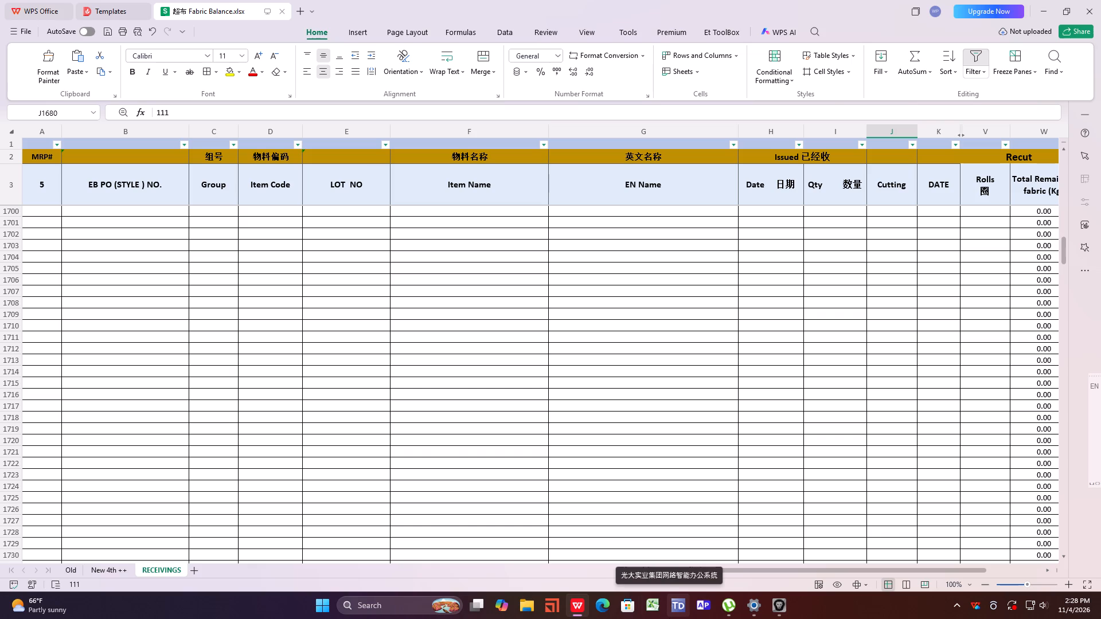
scroll(663, 475, up, 4)
scroll(594, 463, up, 3)
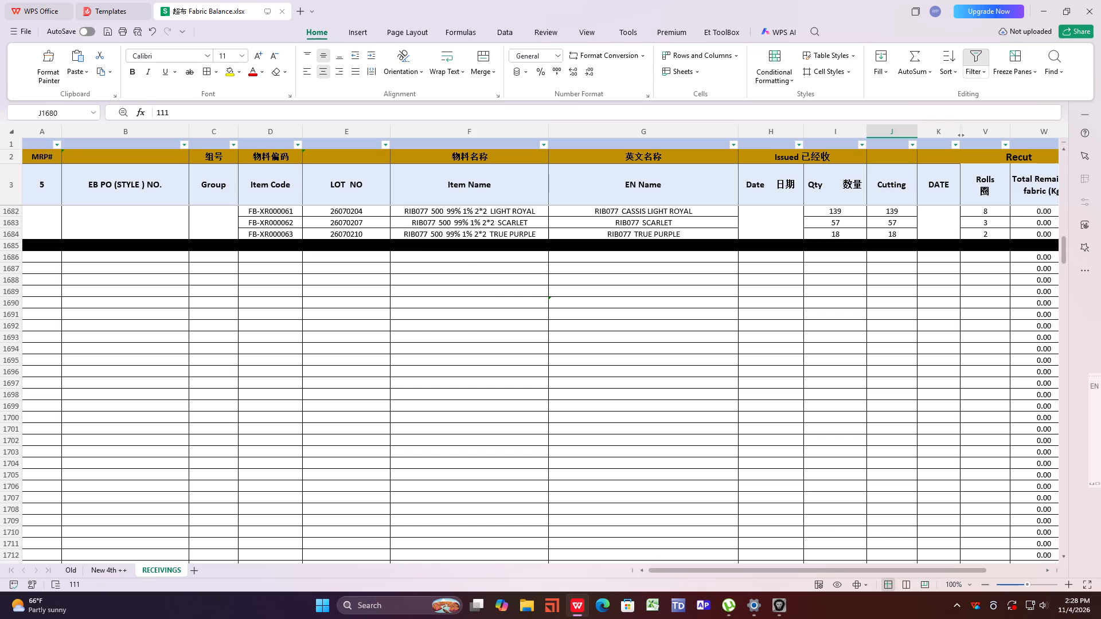
scroll(498, 400, up, 11)
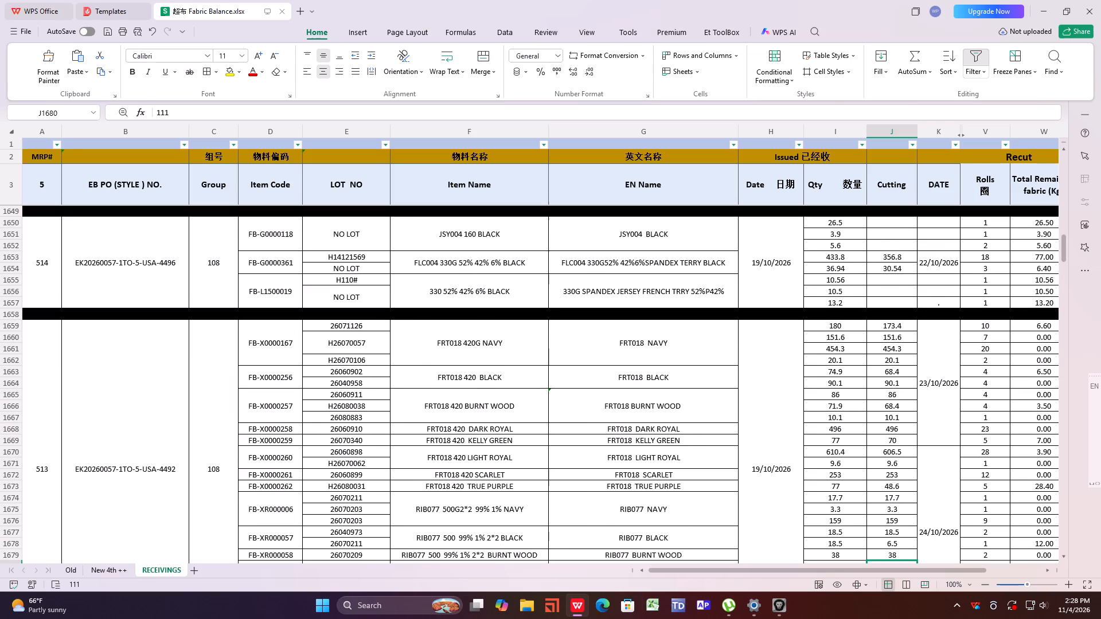
scroll(502, 401, up, 10)
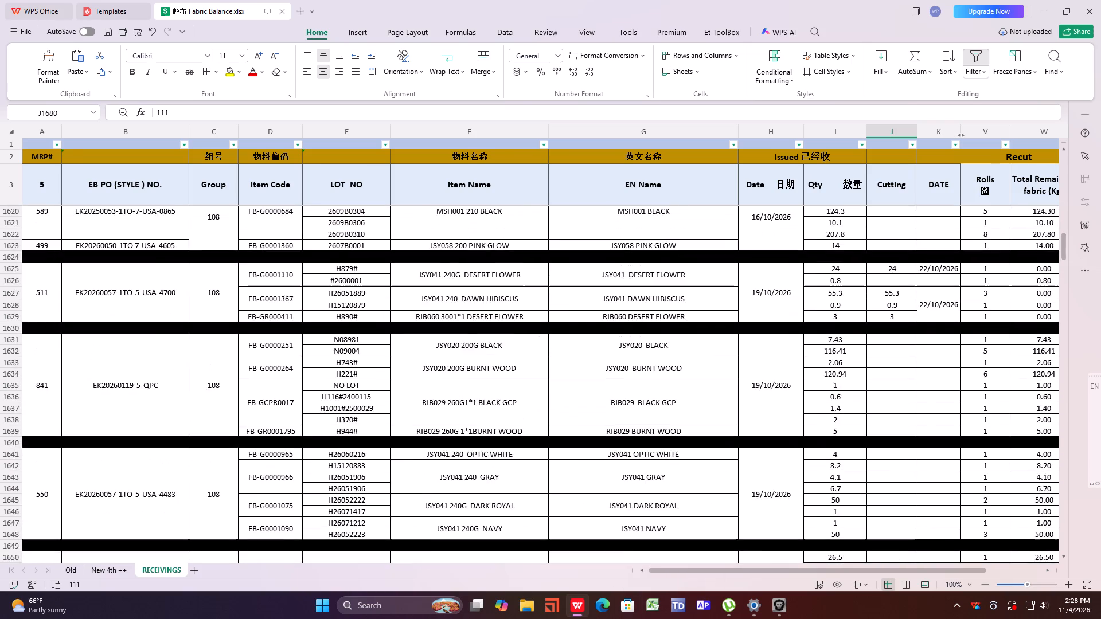
scroll(502, 401, up, 11)
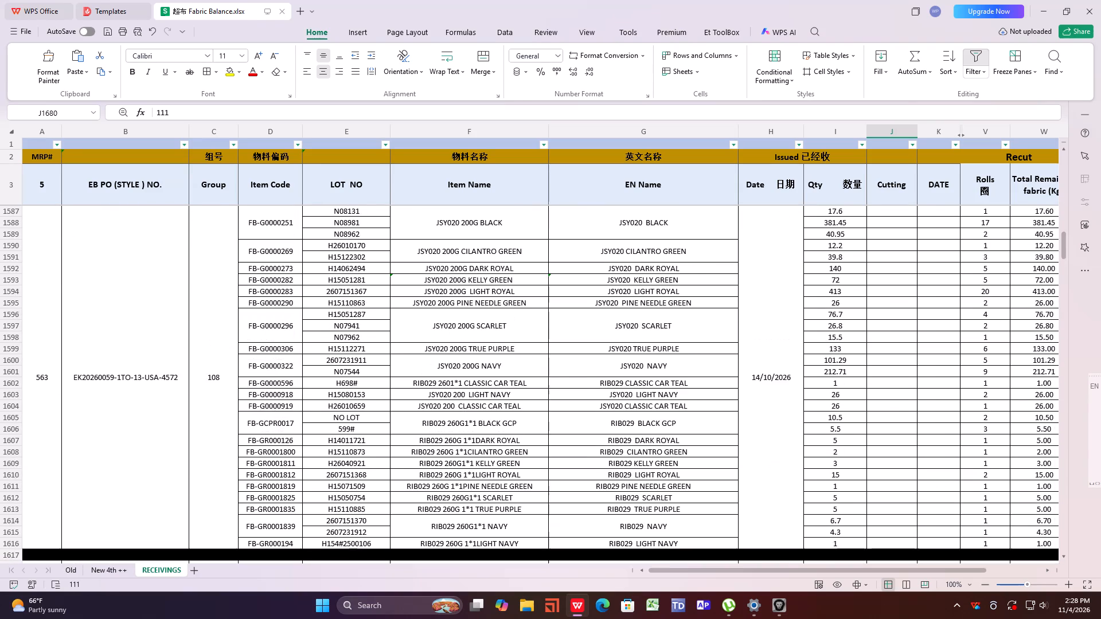
scroll(502, 401, up, 10)
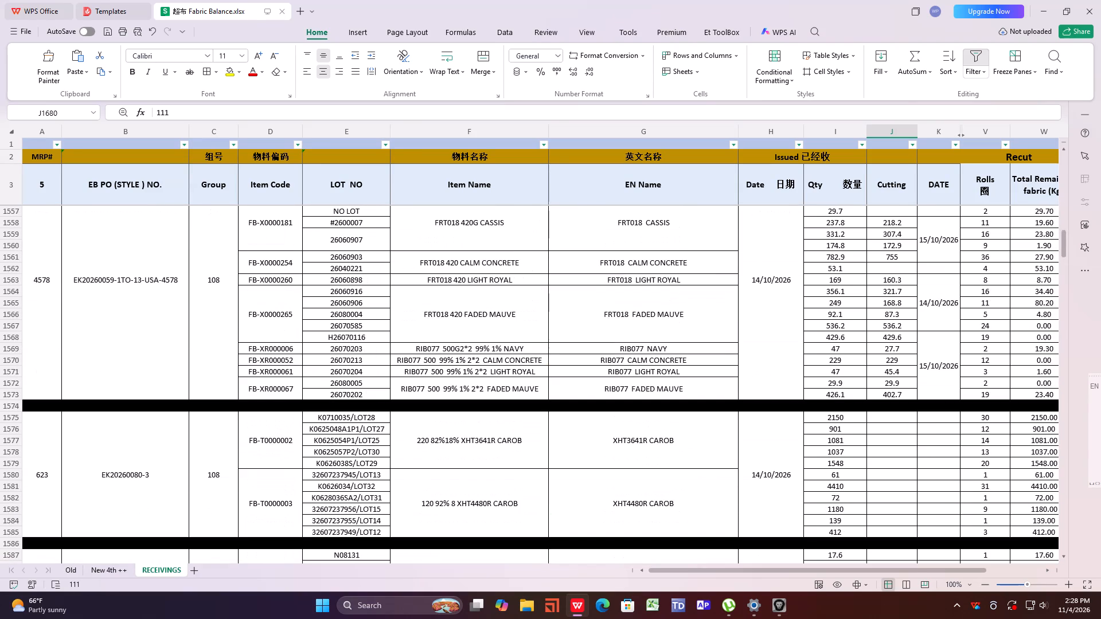
scroll(485, 400, up, 11)
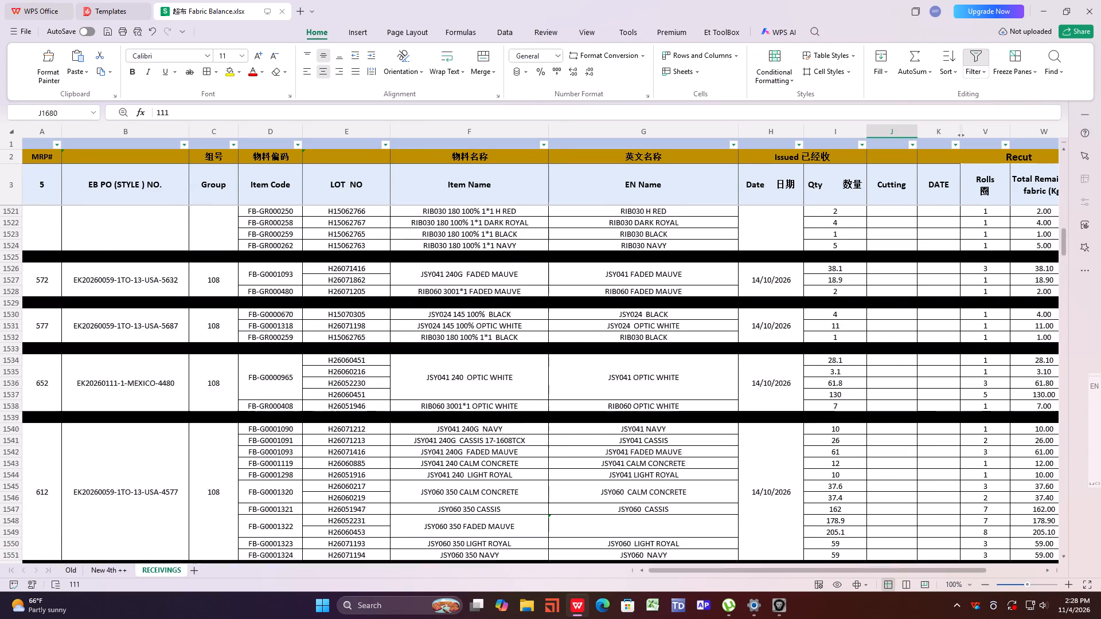
scroll(485, 394, up, 2)
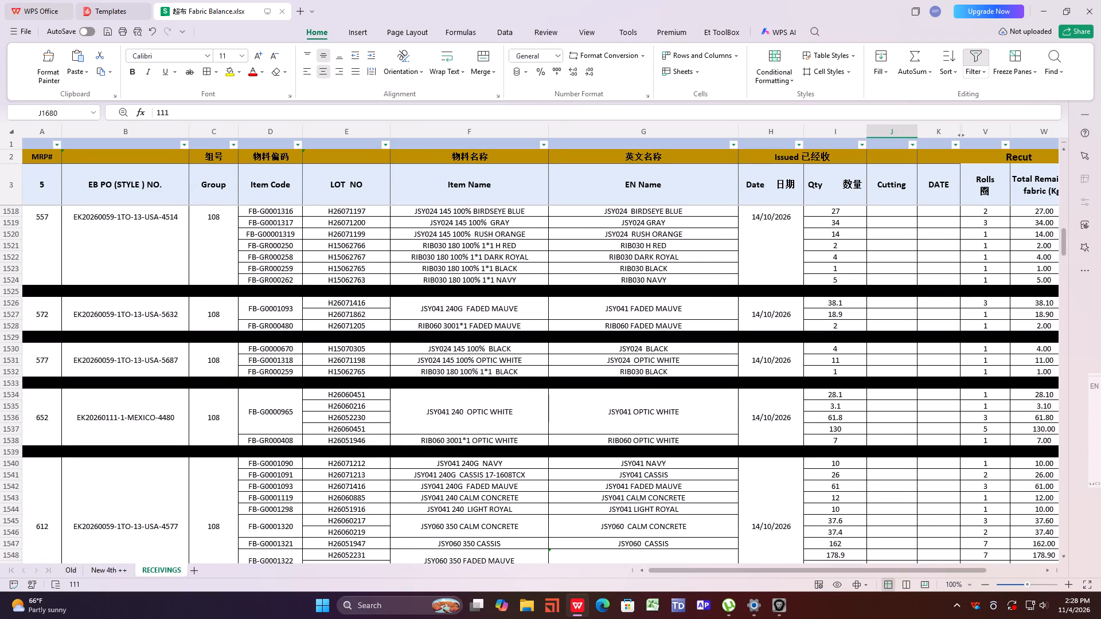
key(super+d)
key(super+d)
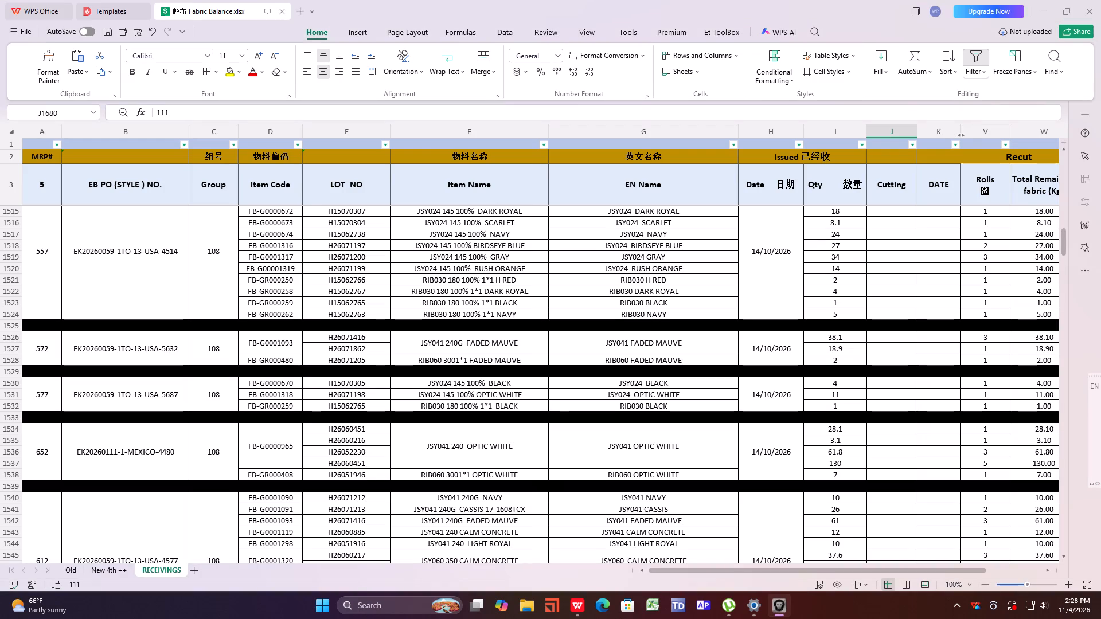
Look through the earlier RECEIVINGS records from MRP 584 back to MRP 625, examining their EB PO numbers, item names and issued quantities.
scroll(479, 383, up, 18)
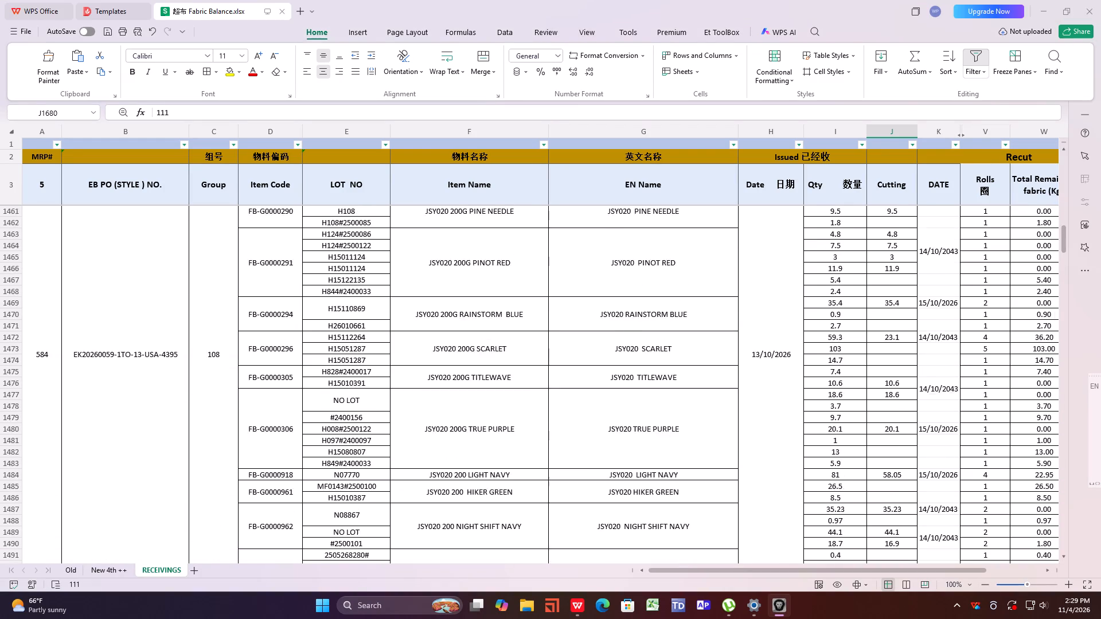
scroll(458, 365, up, 5)
scroll(376, 340, up, 14)
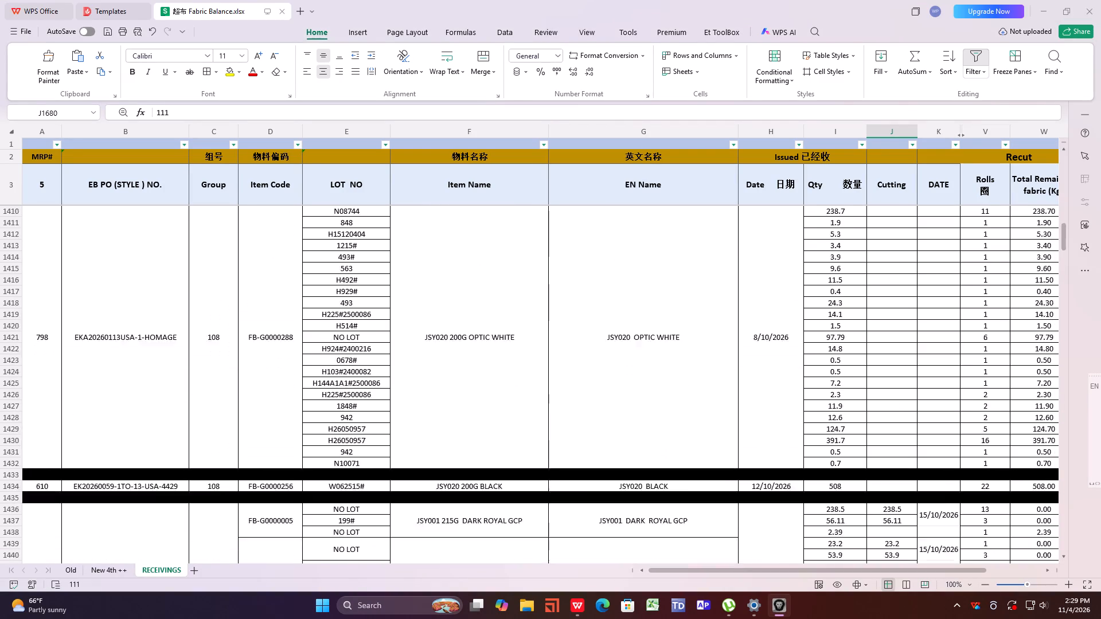
scroll(337, 340, up, 6)
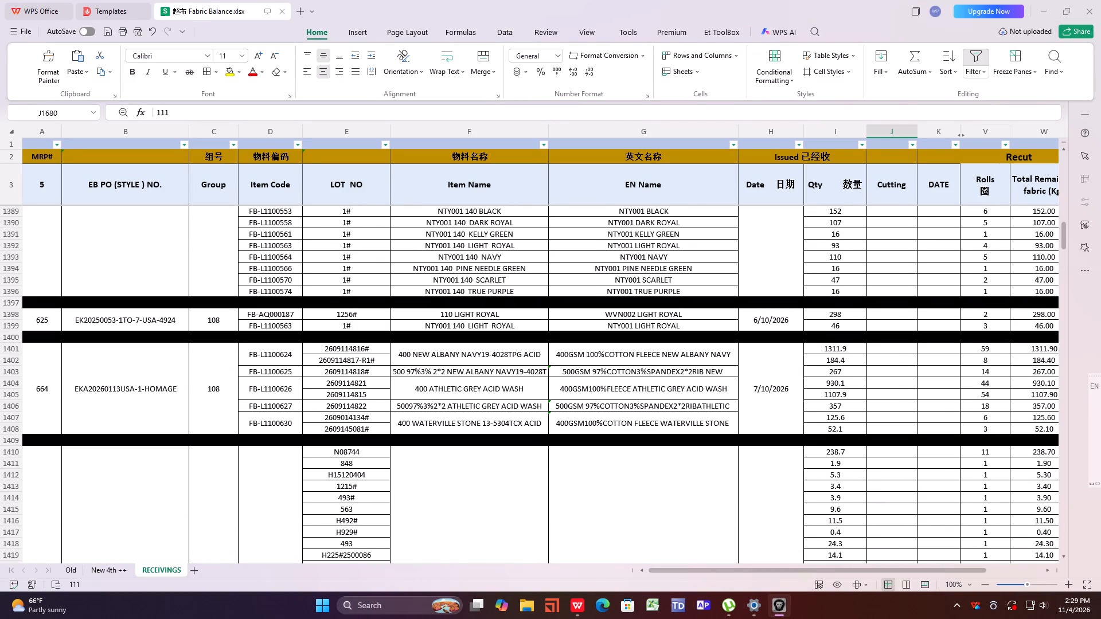
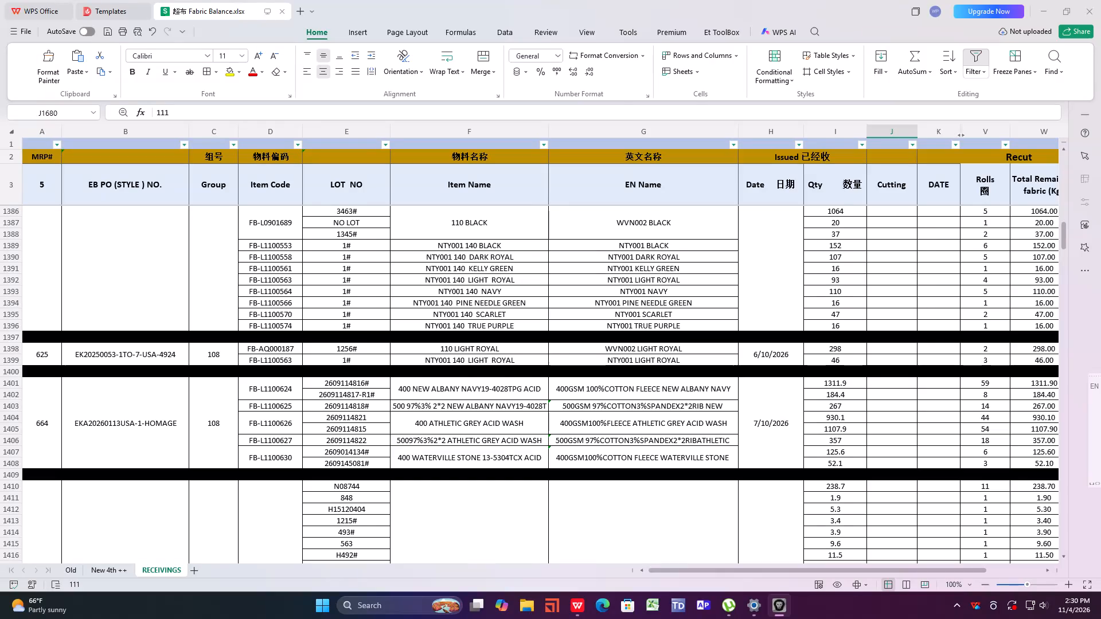
Look further back through the RECEIVINGS records from MRP 573 to MRP 798, examining their item names, lots and issued quantities.
scroll(430, 473, up, 8)
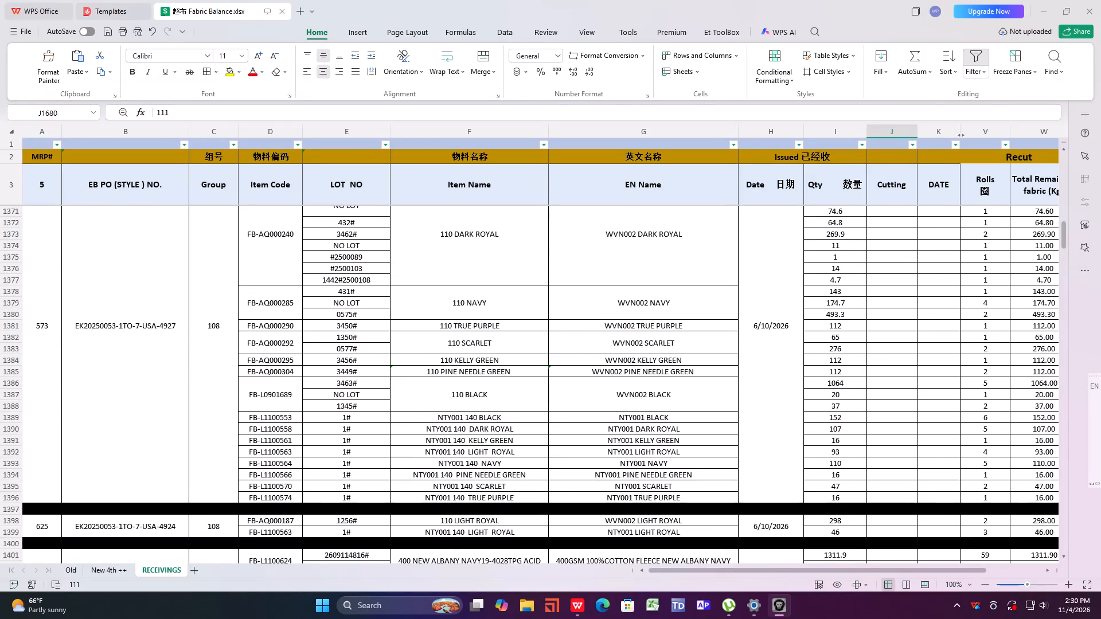
scroll(431, 472, up, 10)
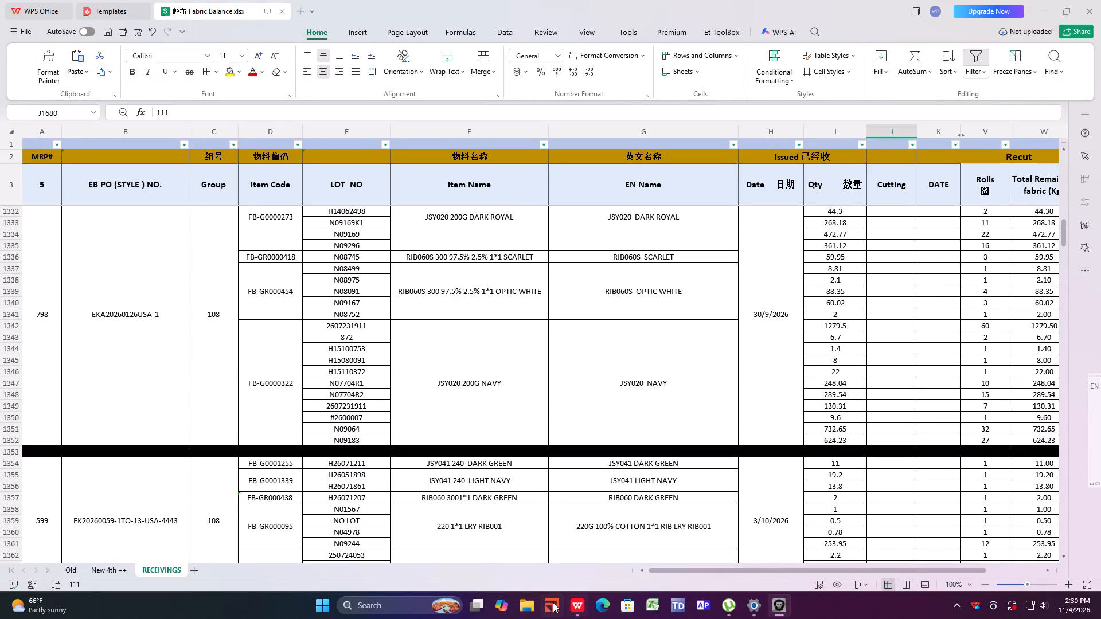
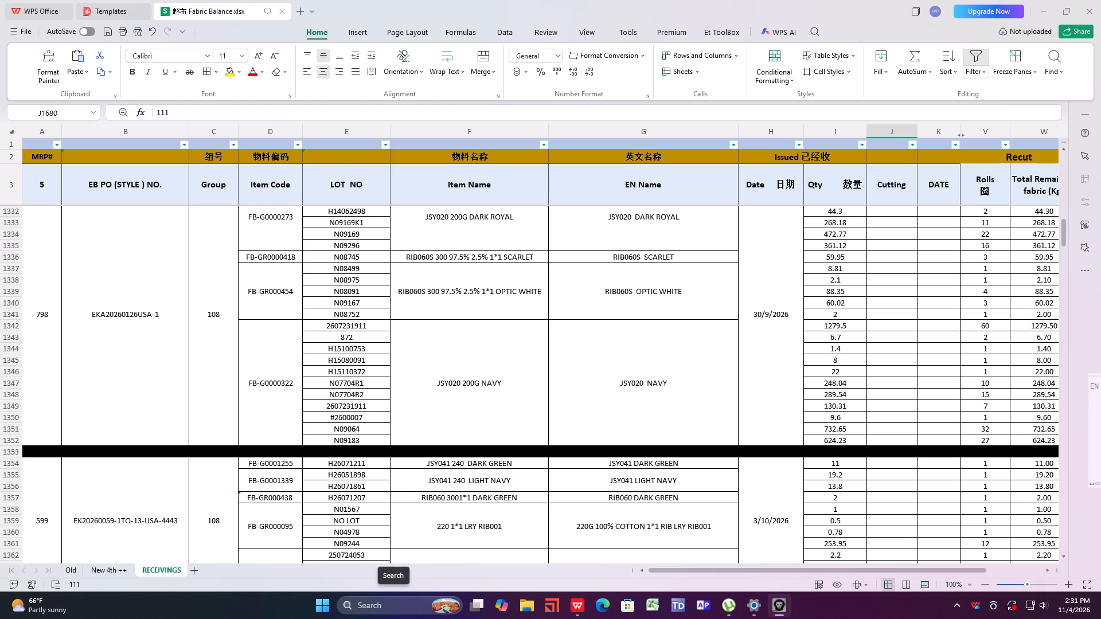
Switch to Windows search and open an item from the list of recent entries.
click(400, 605)
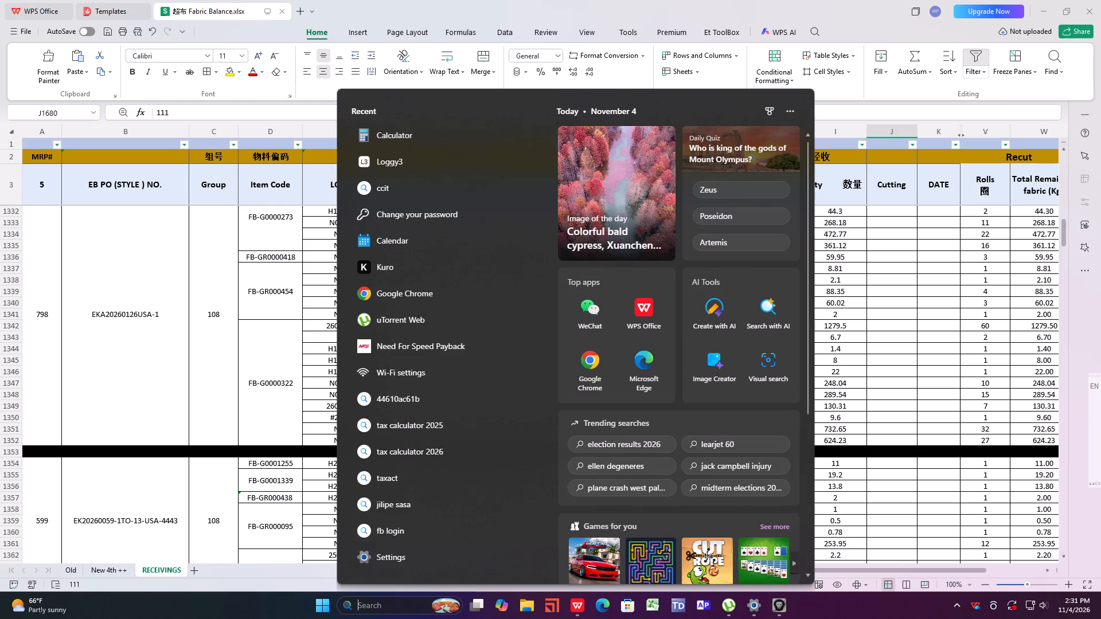
scroll(420, 545, down, 1)
click(431, 479)
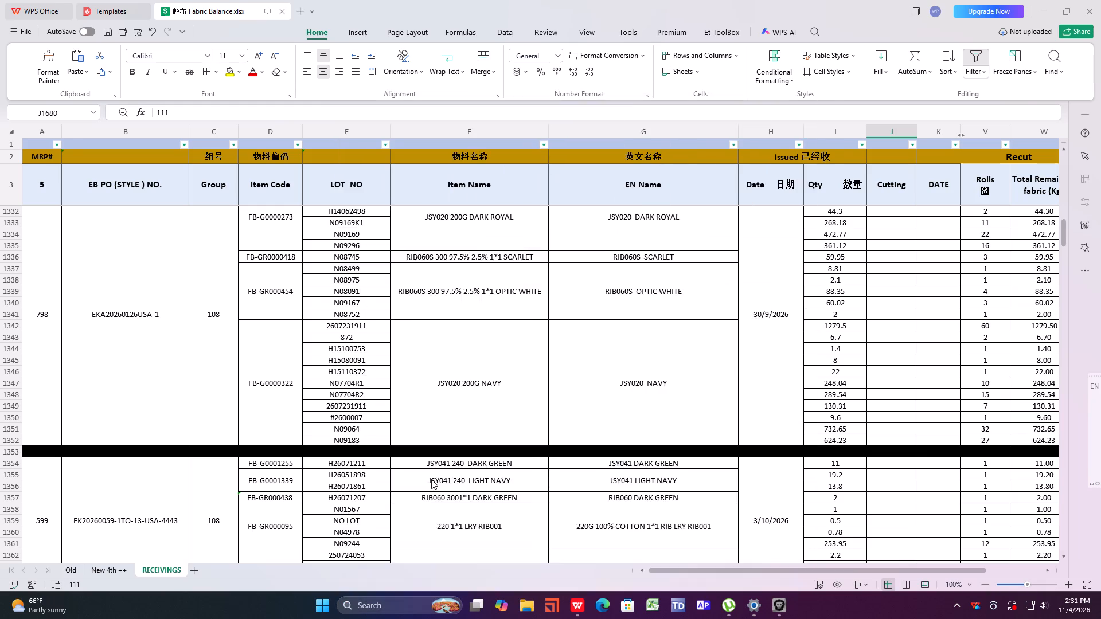
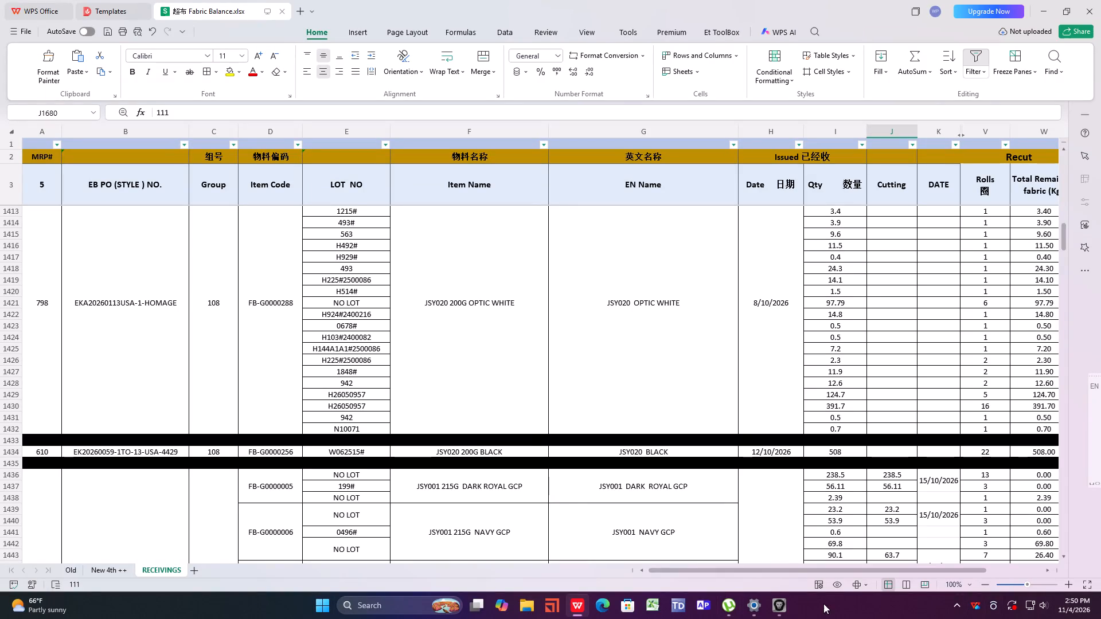
Switch to the production management system and examine the PO Issued Query results for EB PO 102, from cartons through threads.
click(774, 601)
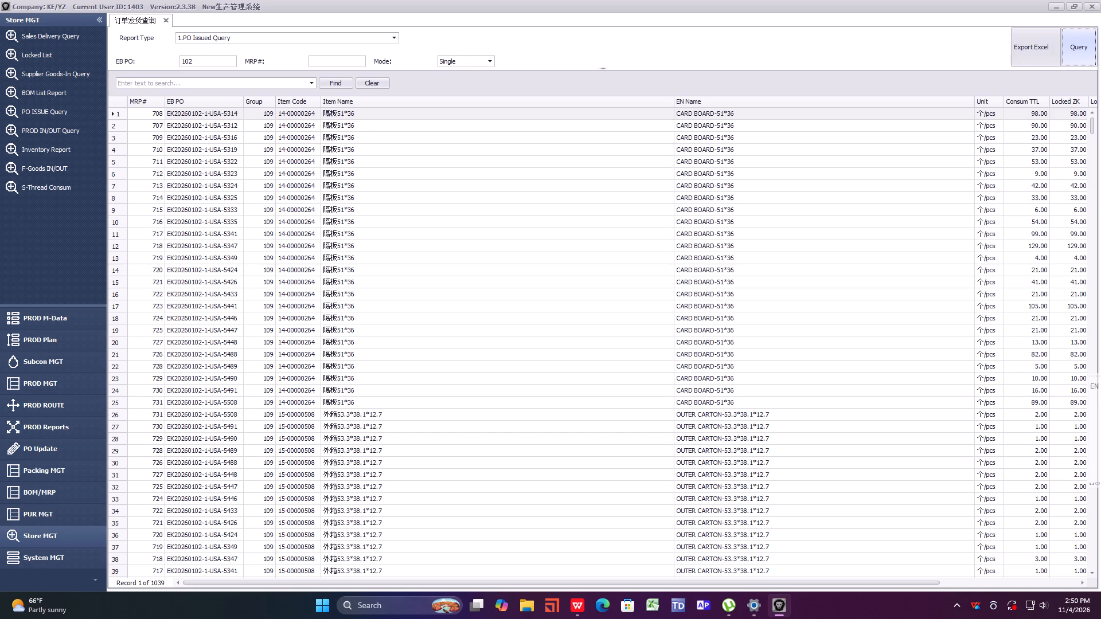
scroll(405, 417, down, 5)
scroll(382, 362, down, 4)
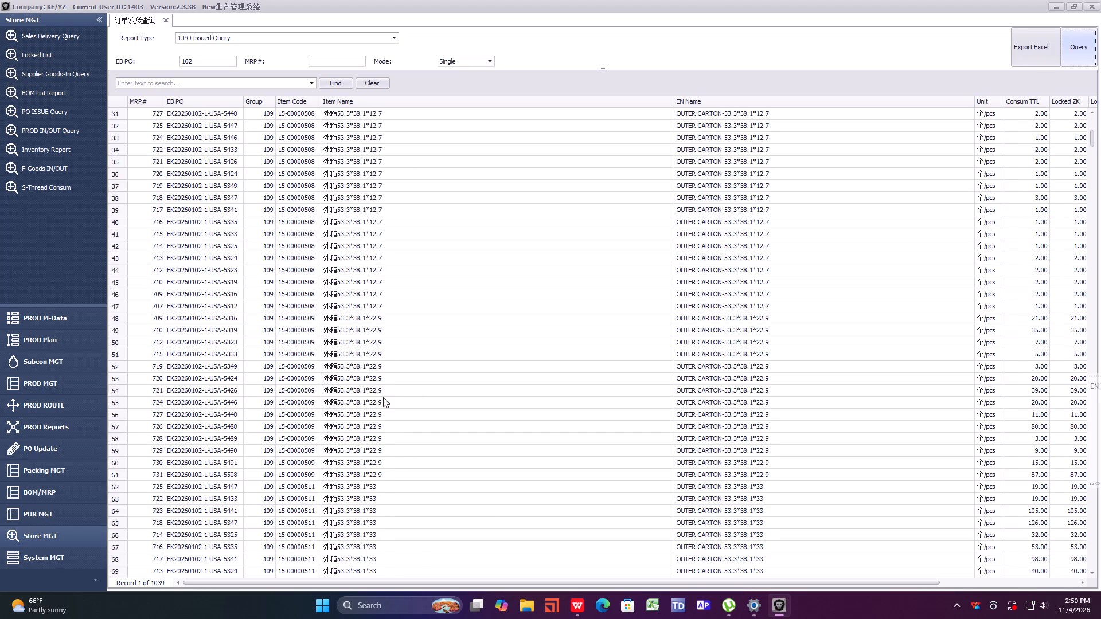
scroll(383, 397, down, 8)
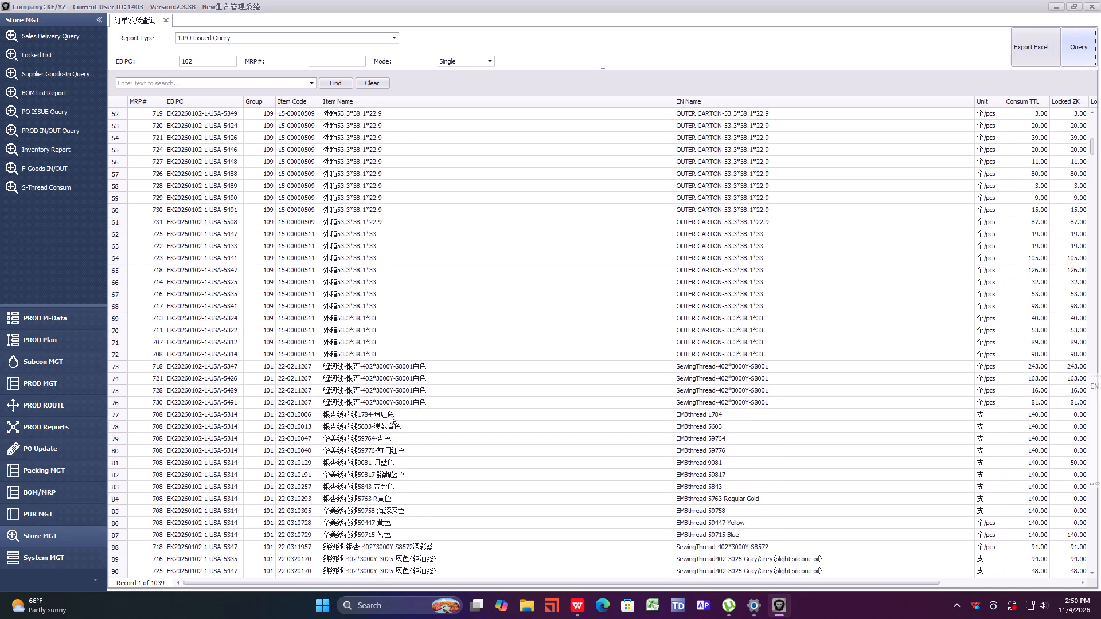
scroll(389, 394, down, 4)
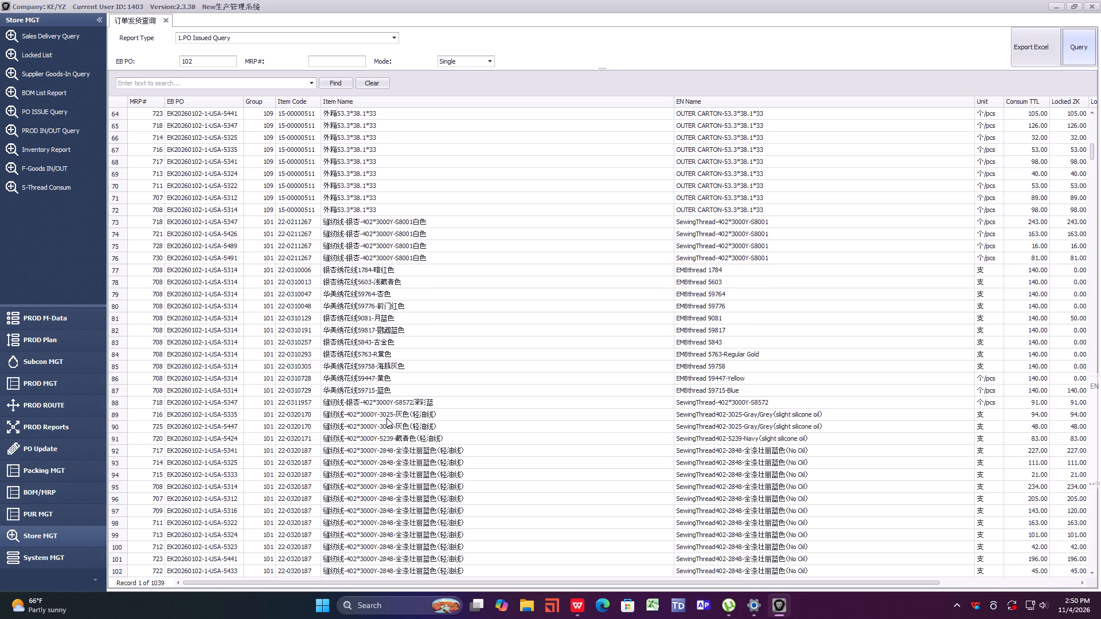
scroll(386, 418, down, 1)
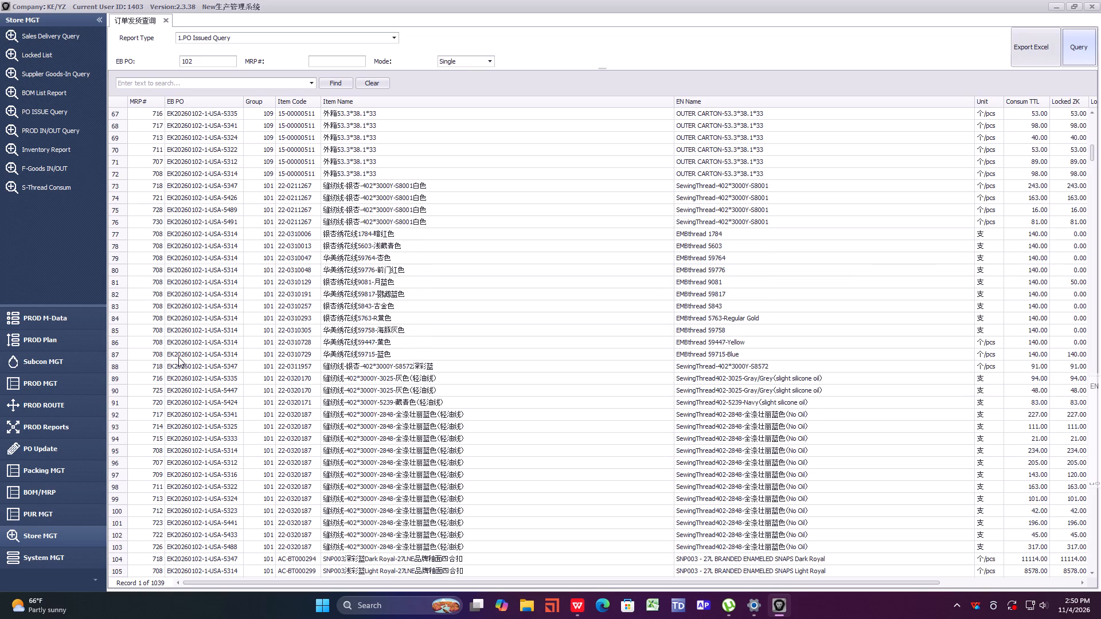
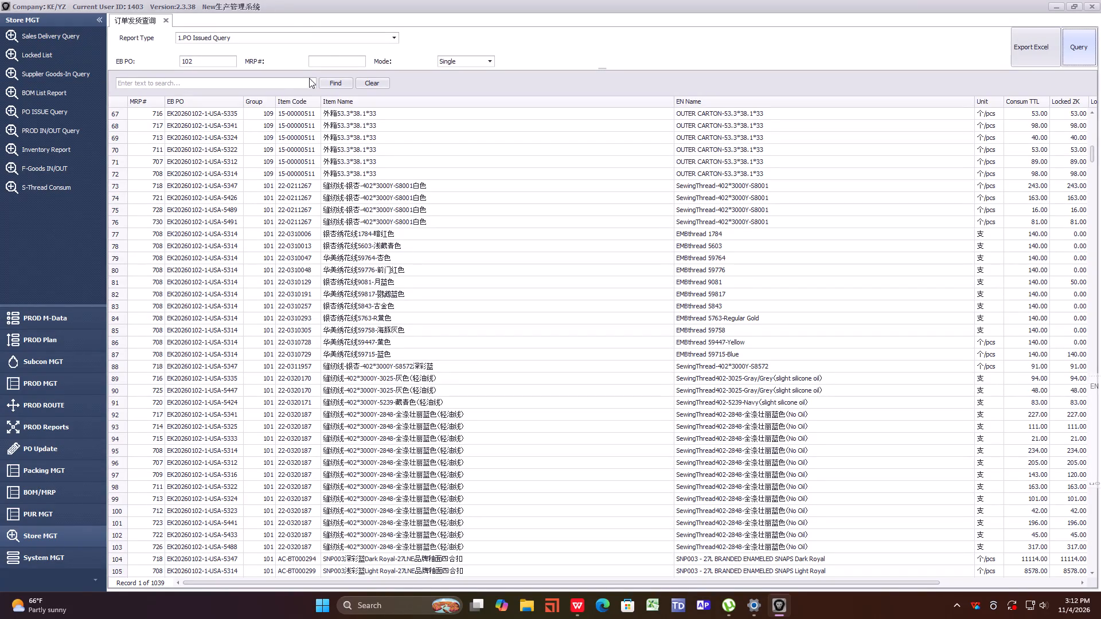
Sort the PO Issued Query results by EB PO in ascending order.
click(219, 106)
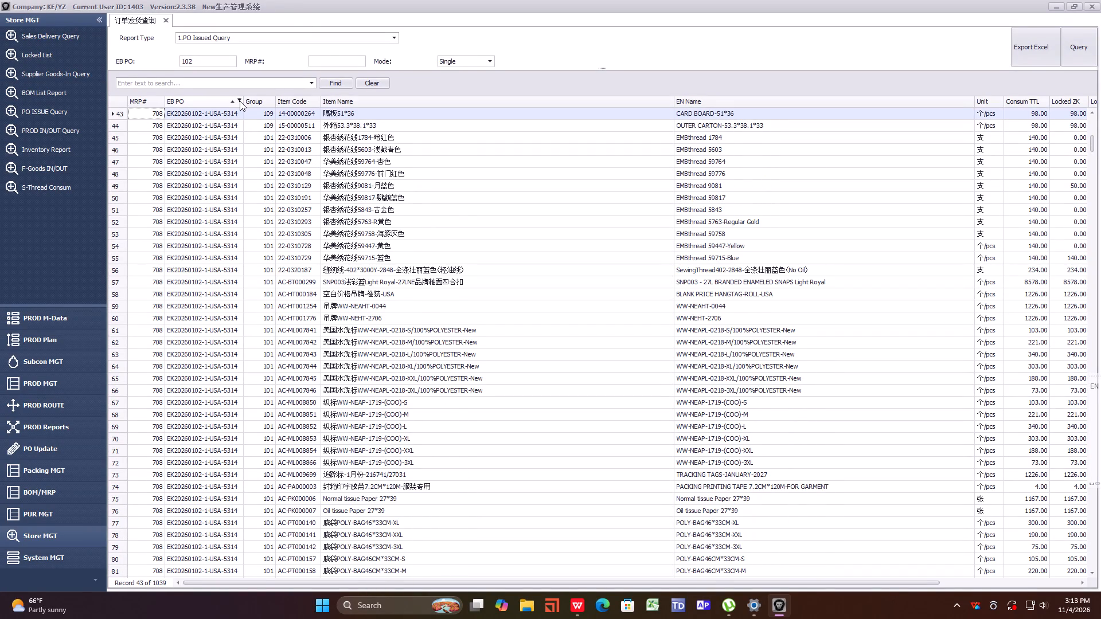
click(240, 101)
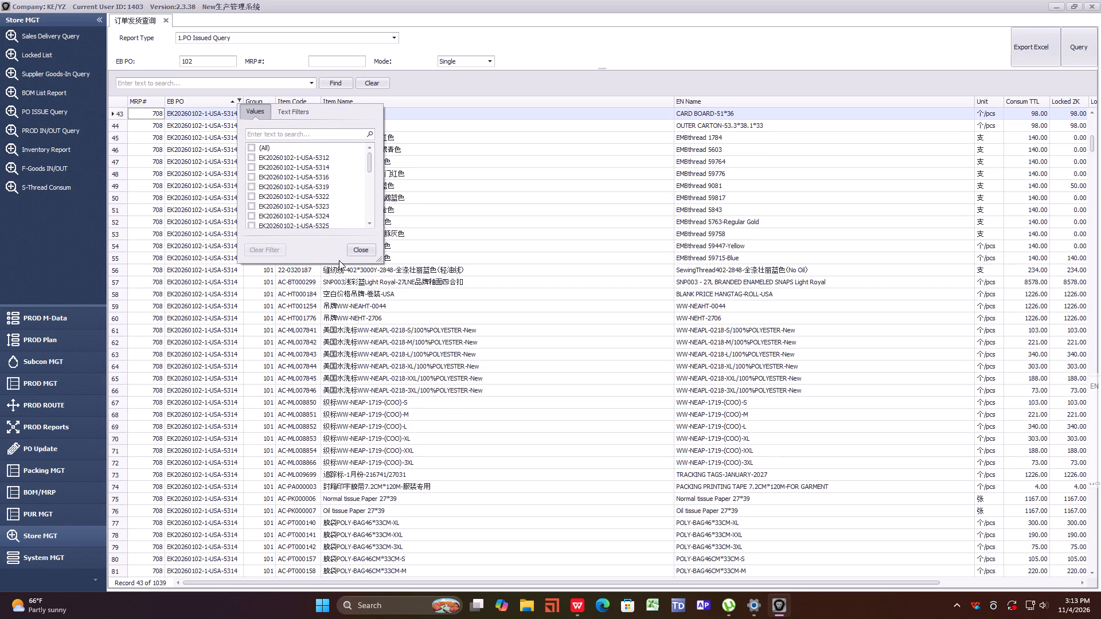
click(358, 252)
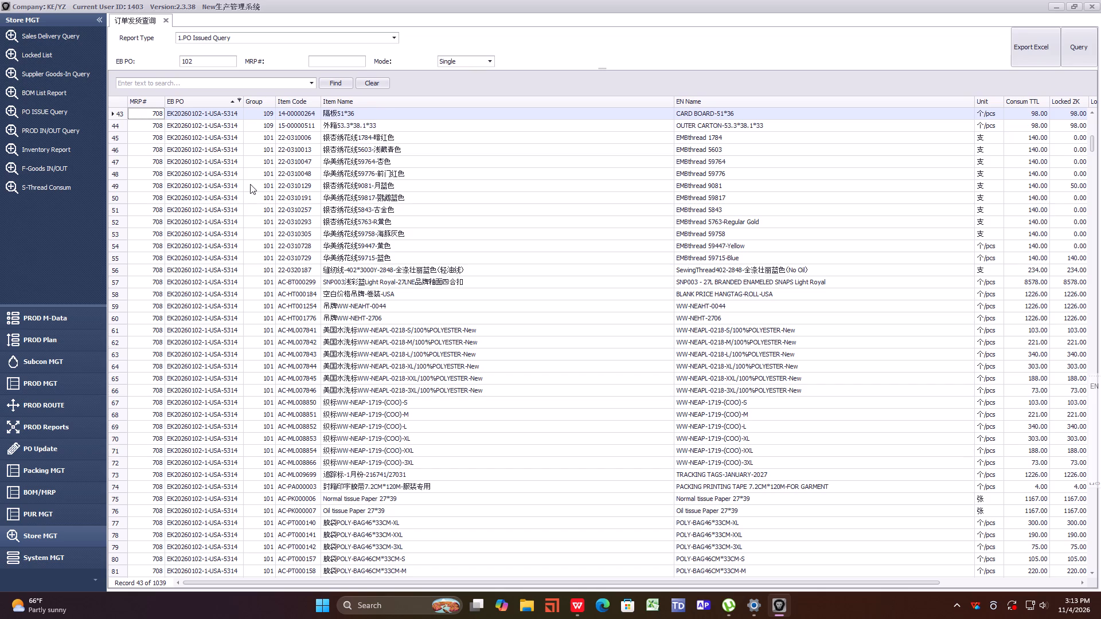
Filter the PO Issued Query results to rows whose Group equals 108.
click(270, 97)
click(338, 117)
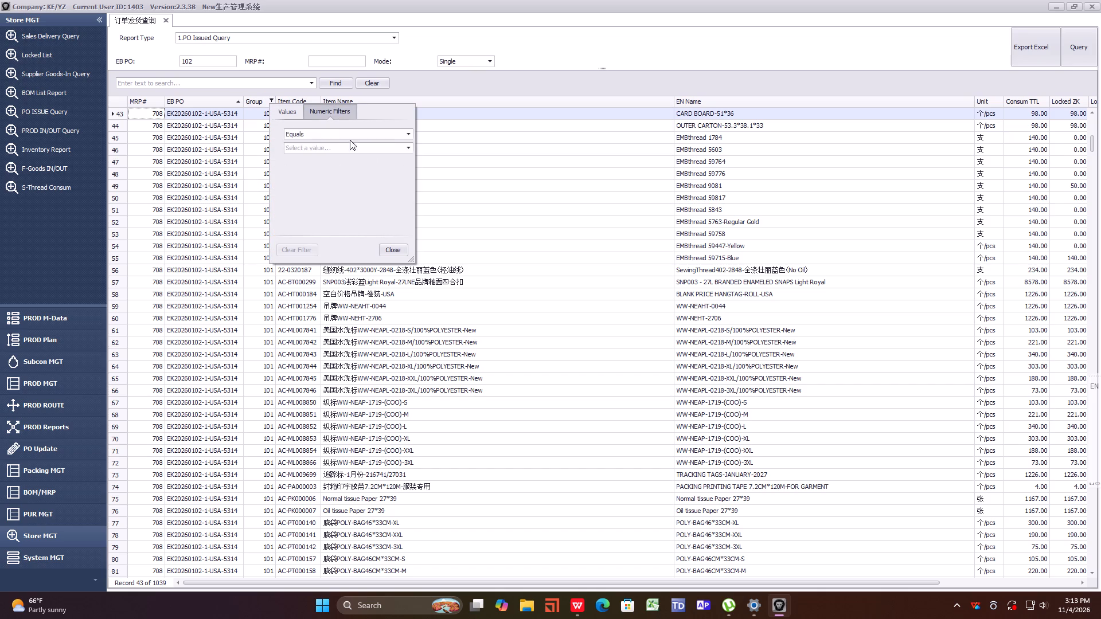
click(405, 147)
click(339, 168)
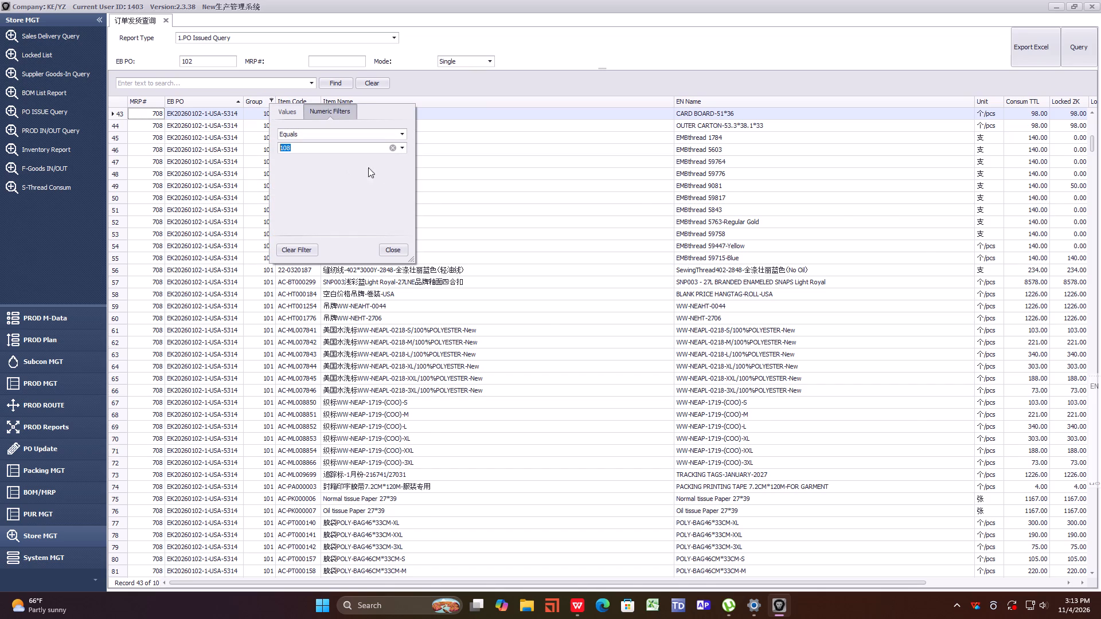
drag(395, 246, 403, 245)
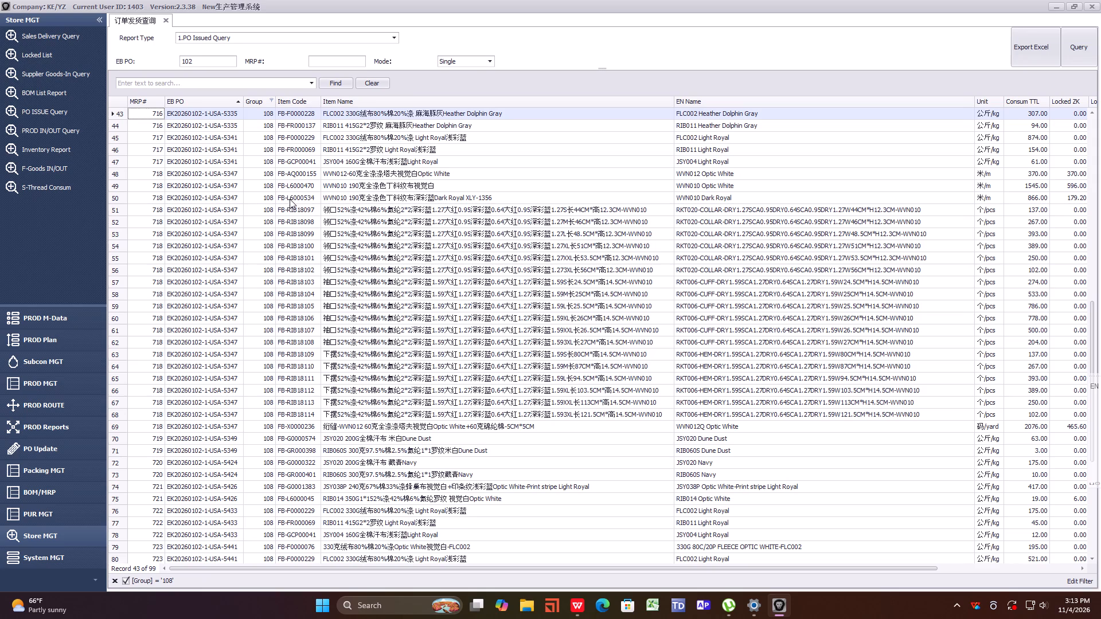
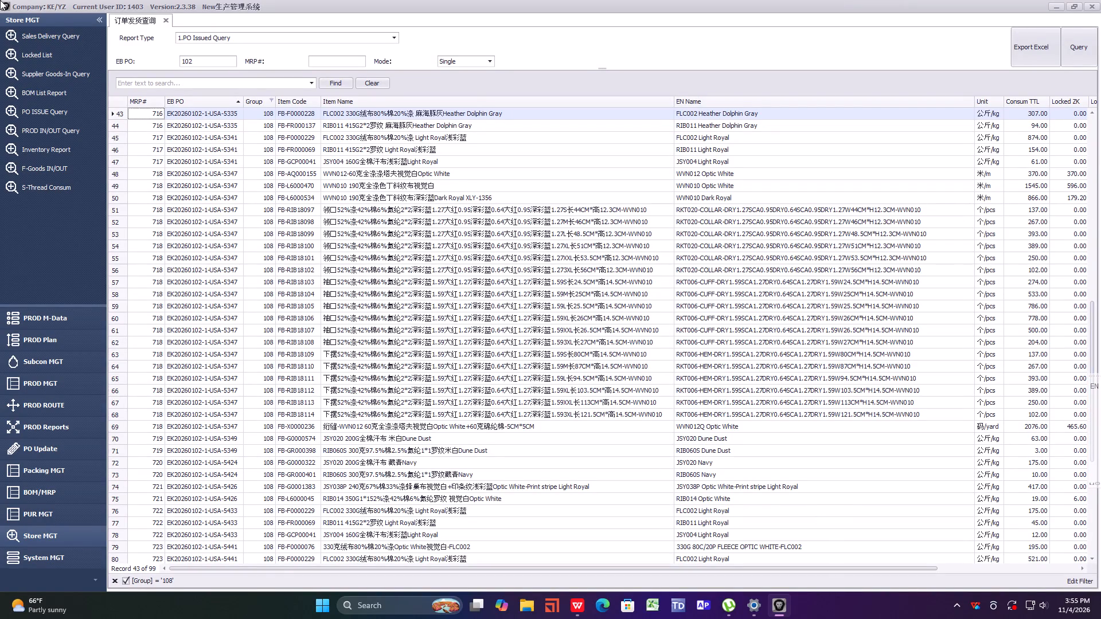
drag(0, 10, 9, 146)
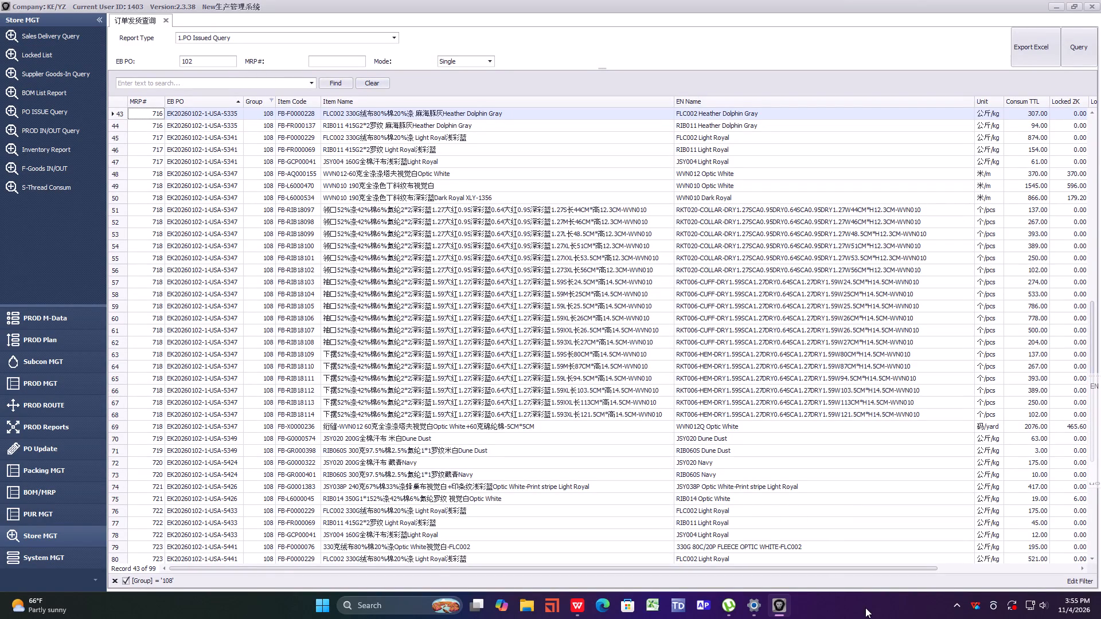
Switch to the Fabric Balance workbook in WPS Office and filter the RECEIVINGS sheet's EB PO (STYLE) NO. column by 4519.
click(573, 606)
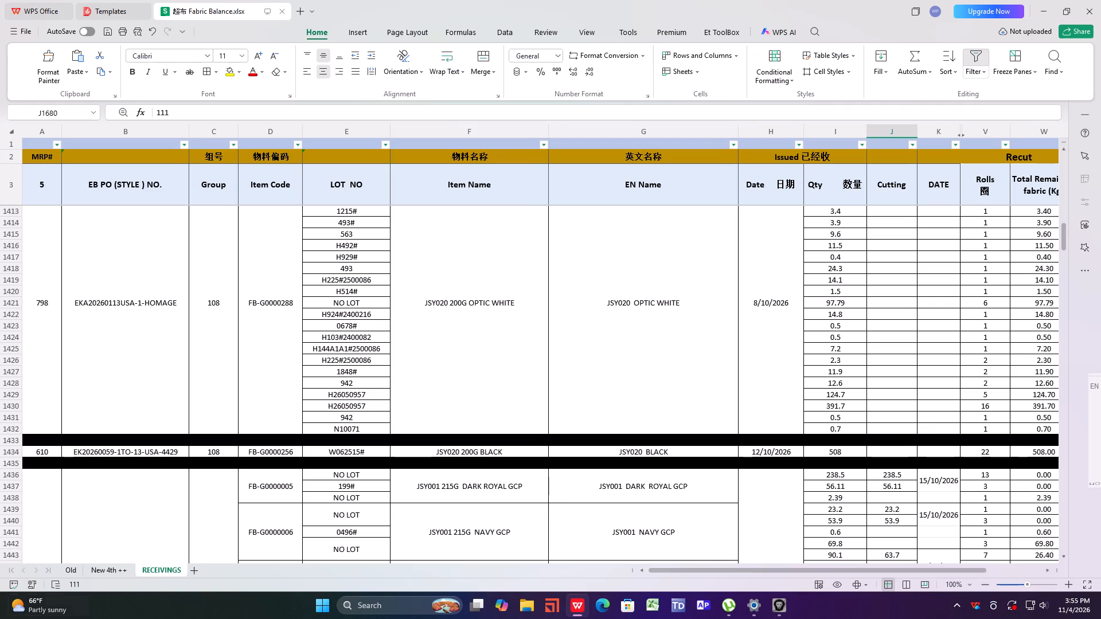
click(183, 143)
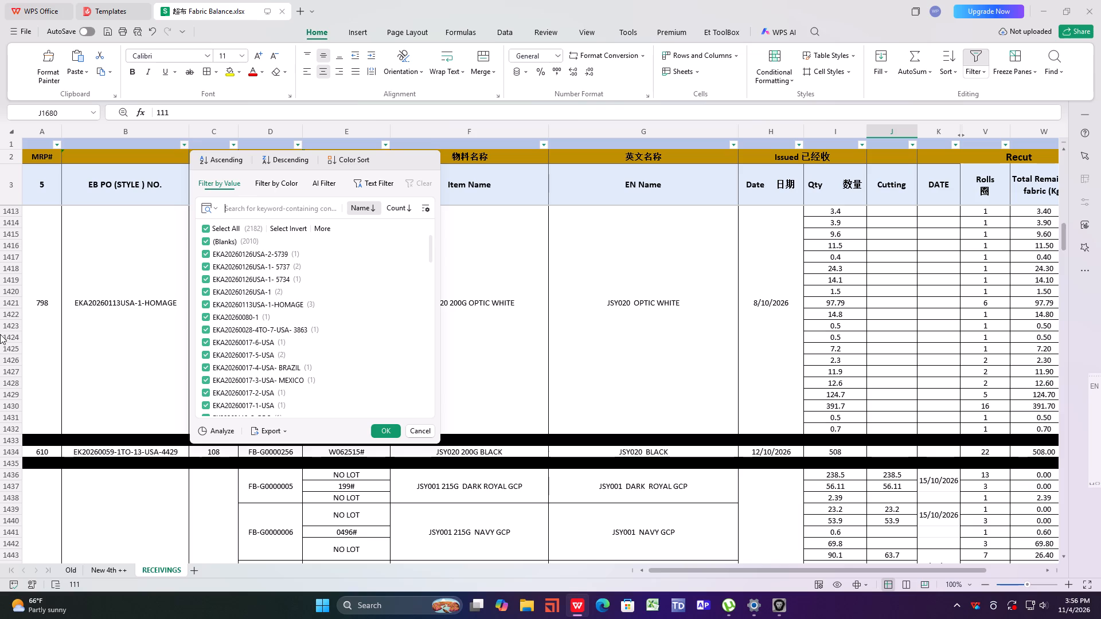
key(g)
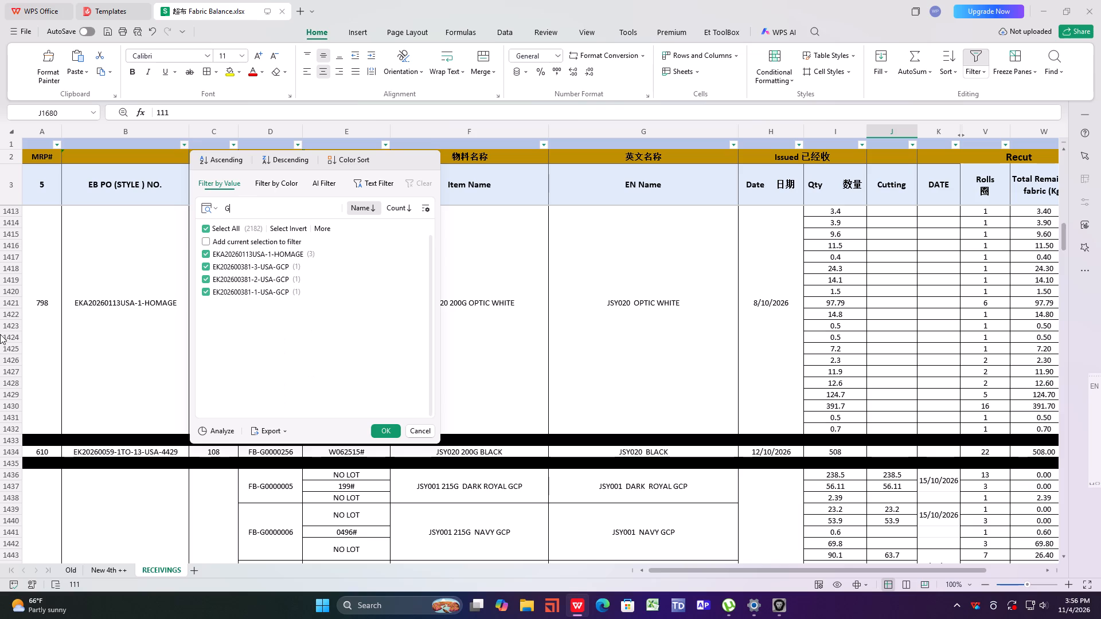
key(BackSpace)
key(4)
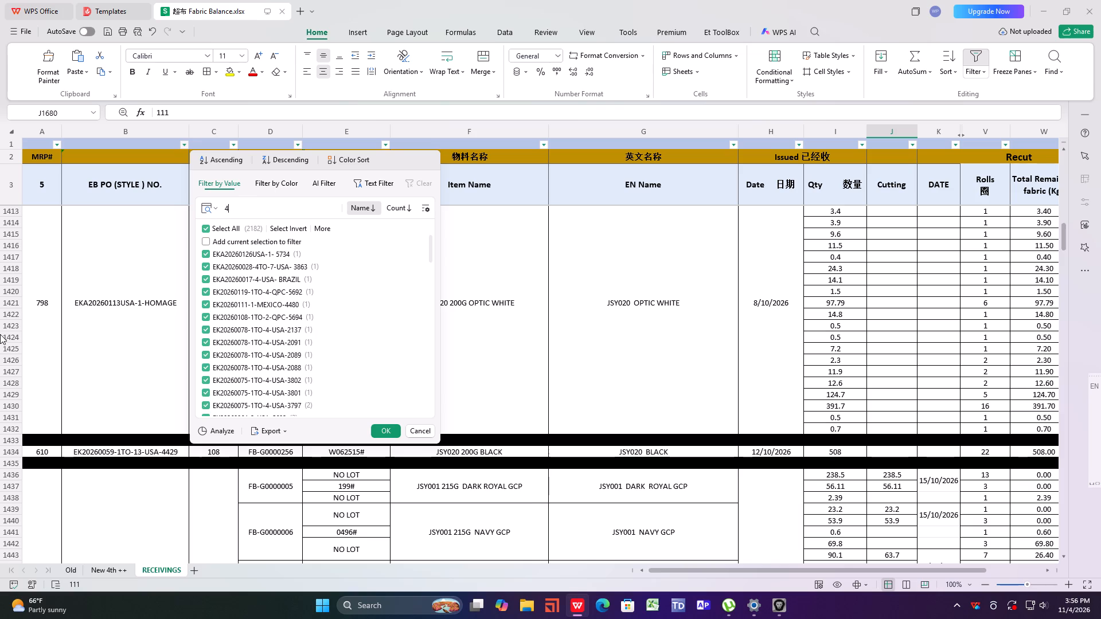
key(5)
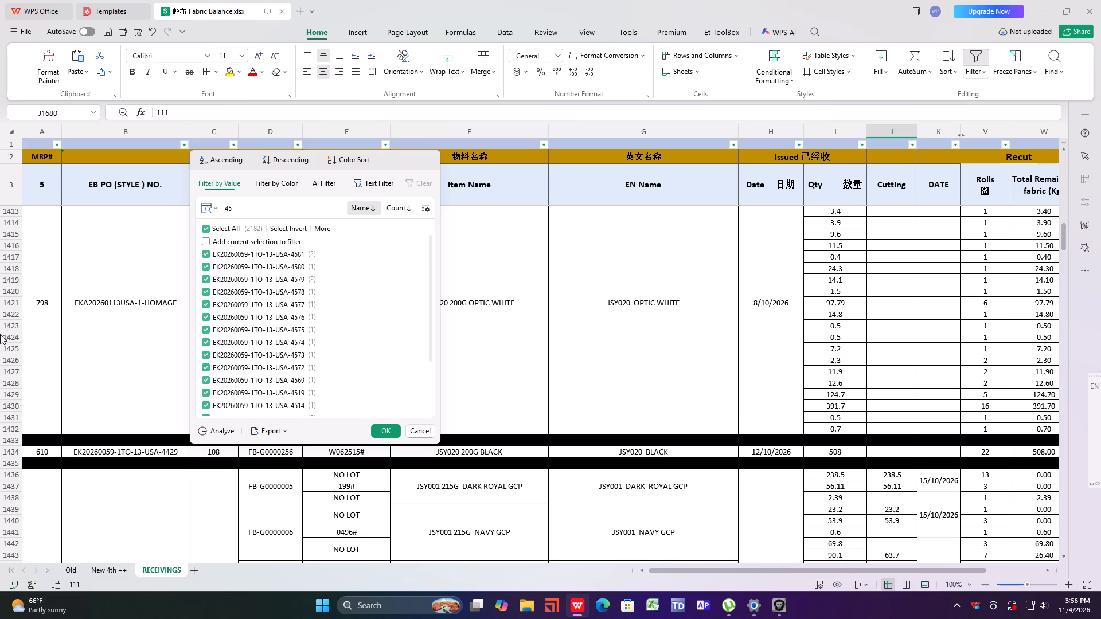
key(1)
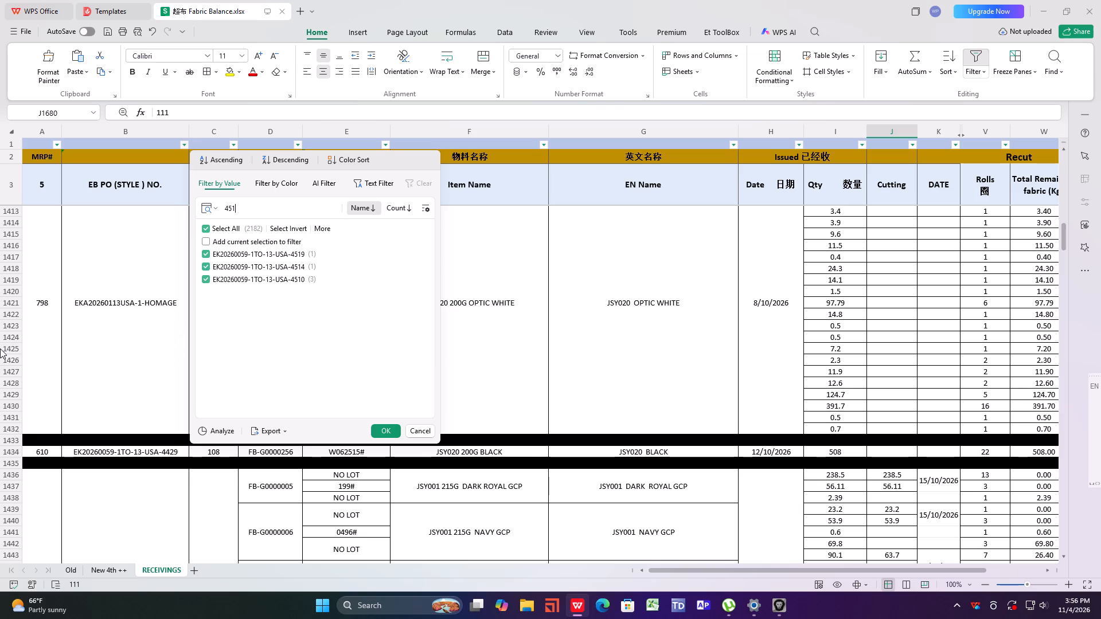
key(9)
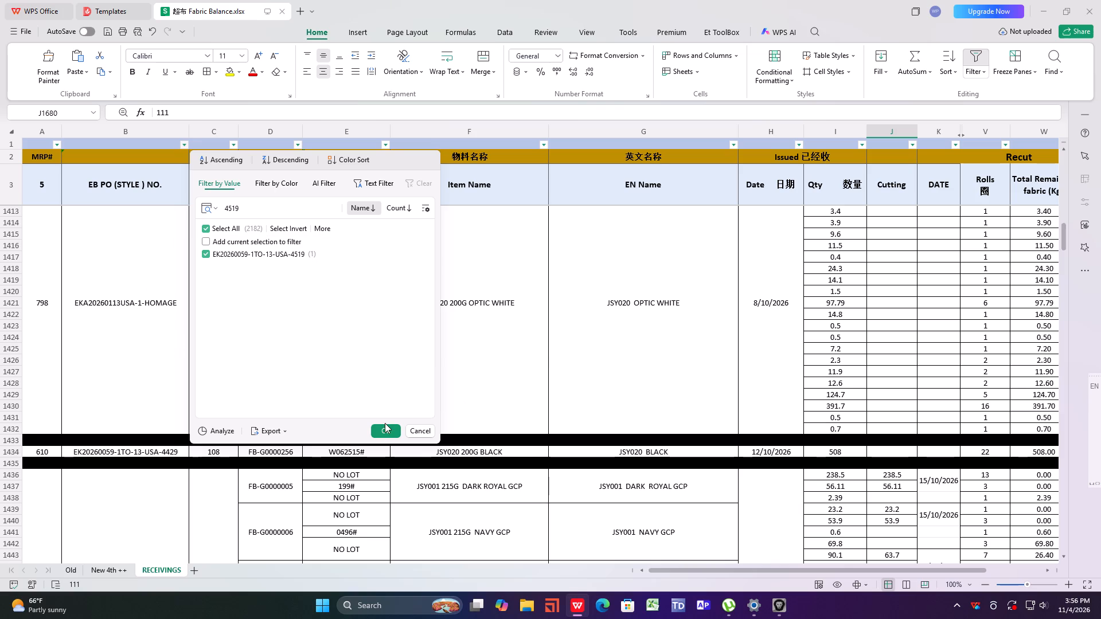
click(385, 432)
scroll(372, 408, up, 6)
scroll(322, 397, up, 5)
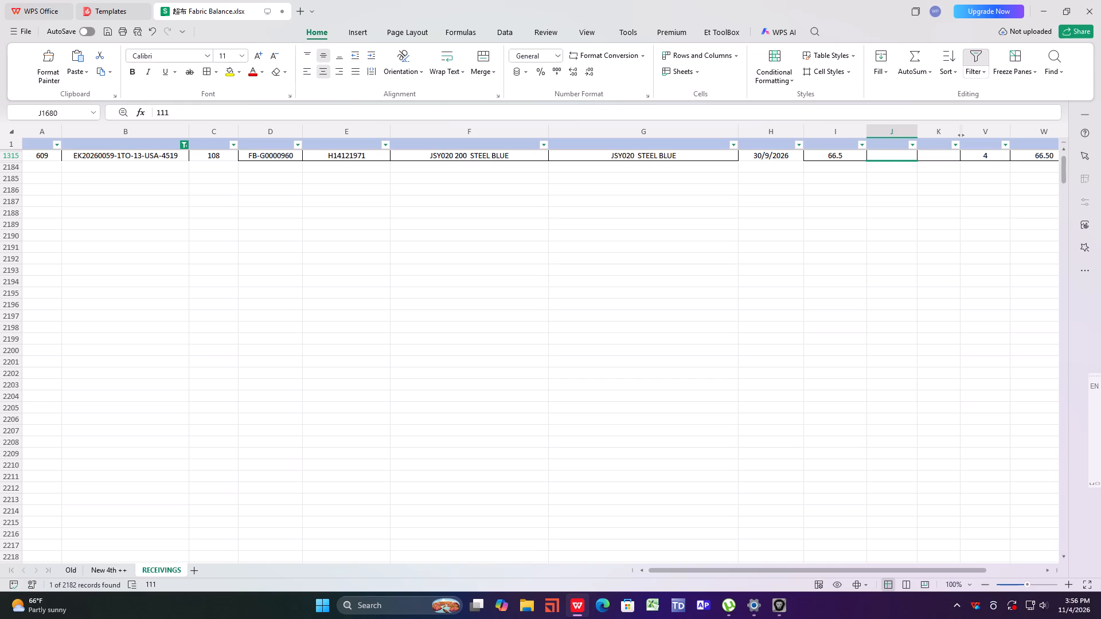
Switch back to the production management system and run the PO Issued Query for EB PO 4519.
click(776, 605)
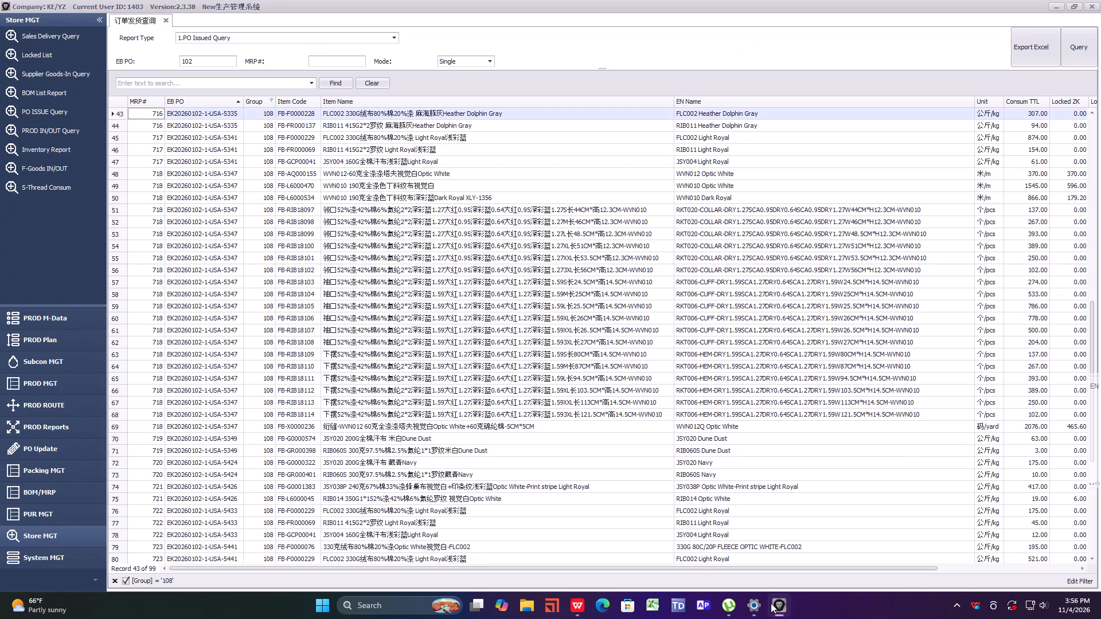
click(212, 57)
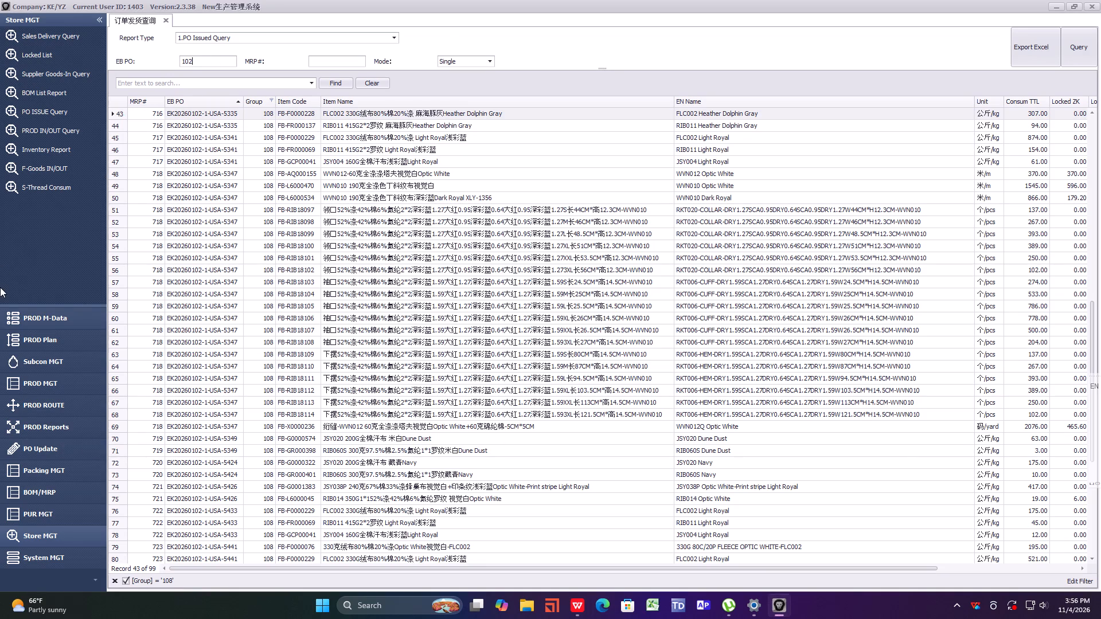
key(BackSpace)
key(BackSpace)
key(BackSpace)
key(BackSpace)
key(BackSpace)
key(BackSpace)
key(BackSpace)
key(BackSpace)
key(BackSpace)
key(BackSpace)
key(BackSpace)
key(BackSpace)
key(5)
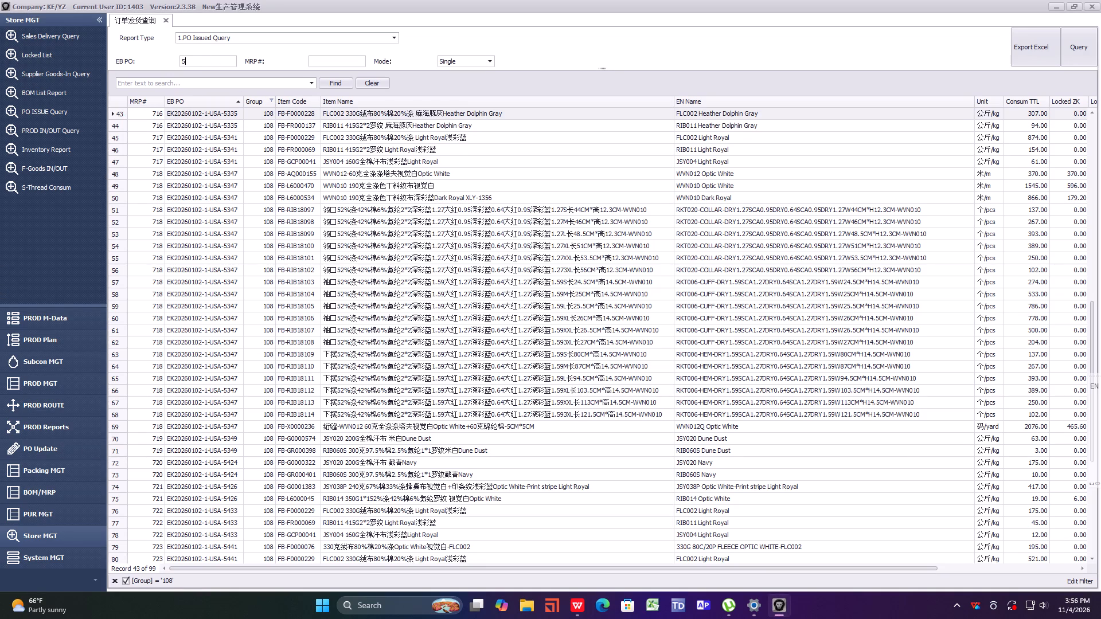
key(BackSpace)
text(451)
key(9)
click(1074, 42)
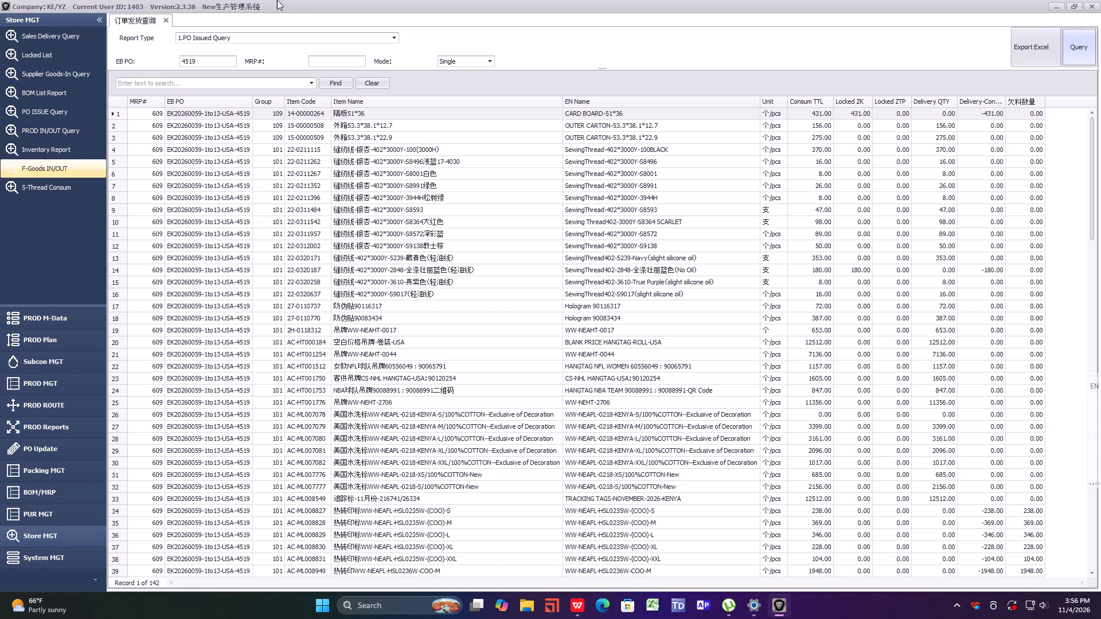
Filter the PO Issued Query results to rows whose Group equals 108.
click(280, 100)
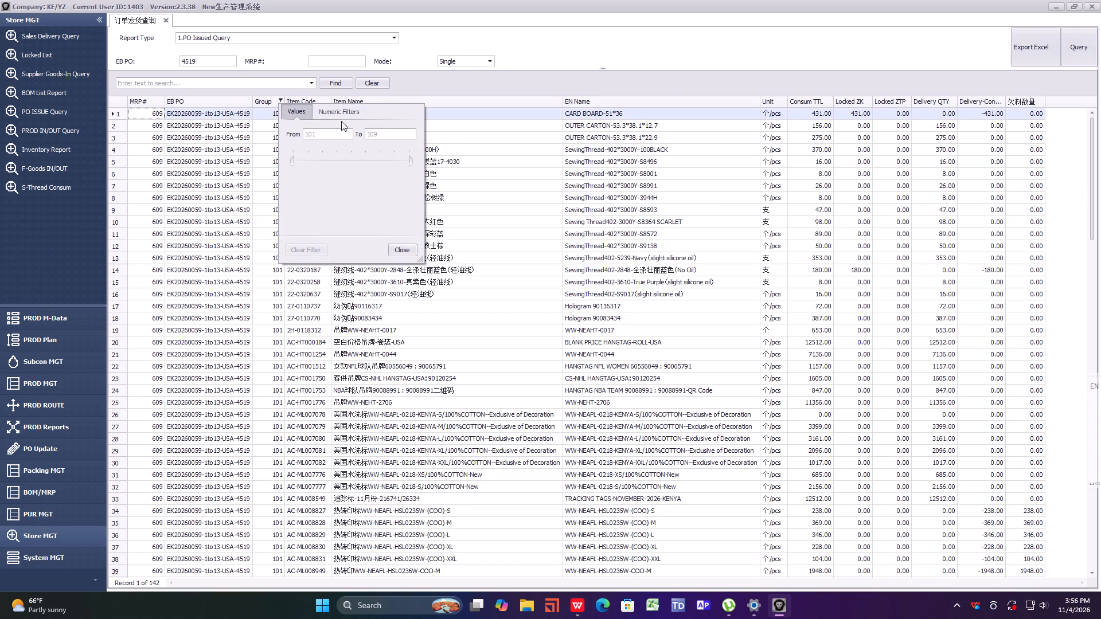
click(341, 116)
click(411, 147)
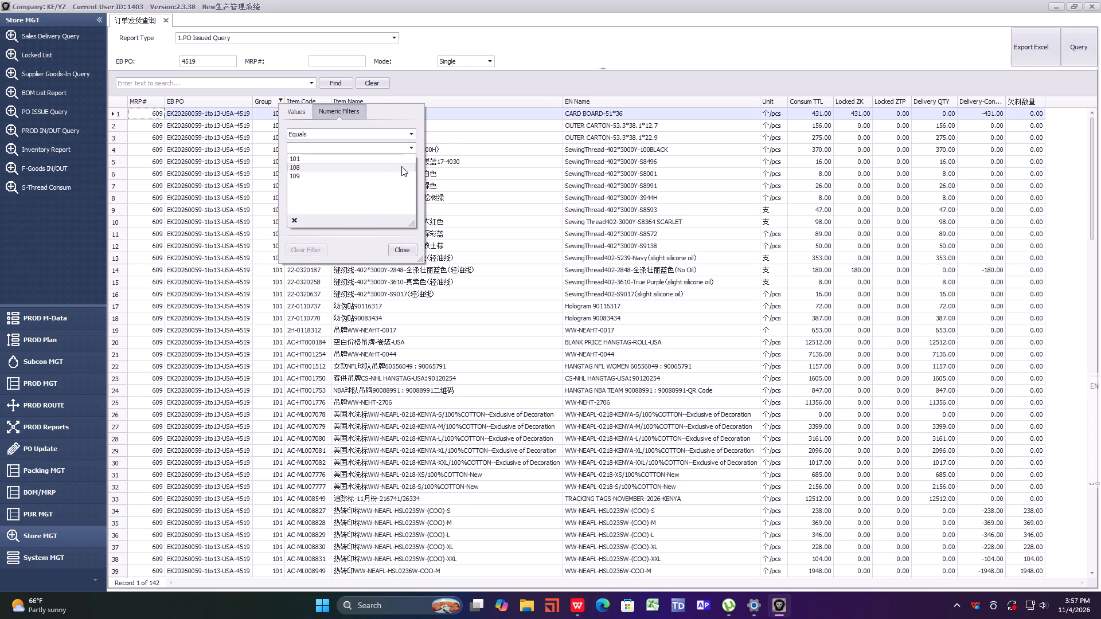
click(401, 166)
click(400, 248)
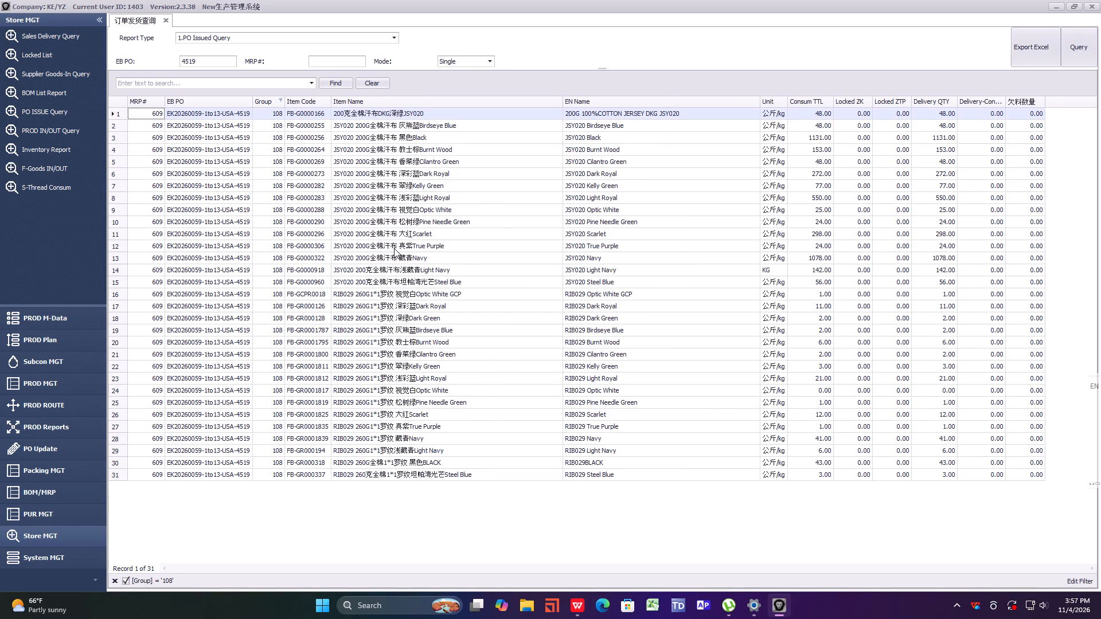
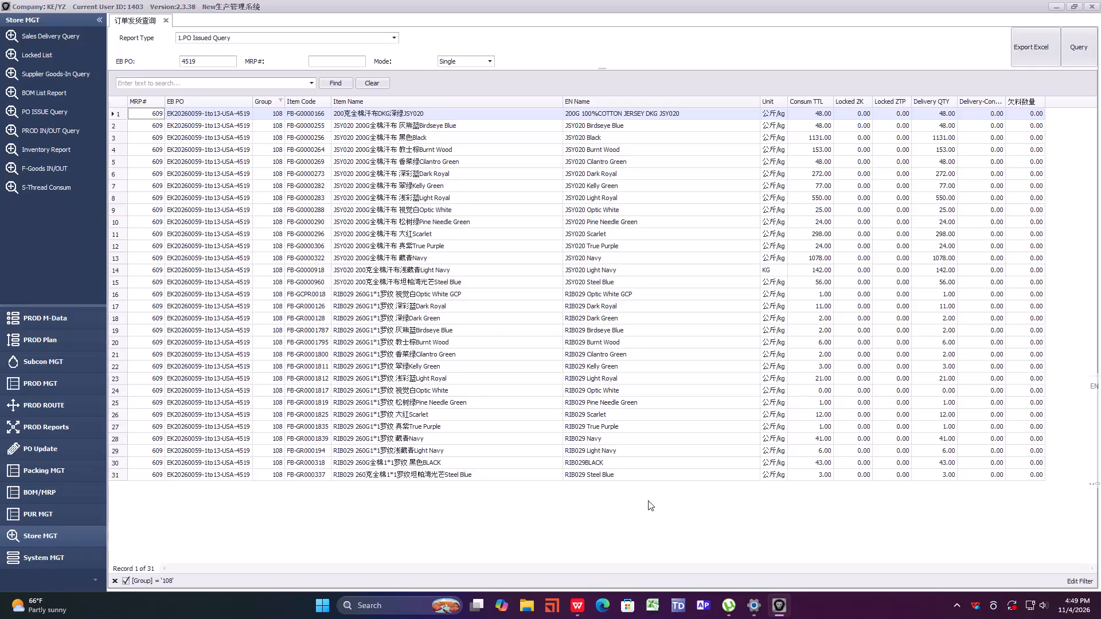
Start a text search within the group 108 rows of the PO Issued Query results for EB PO 4519.
key(ctrl+f)
key(ctrl+f)
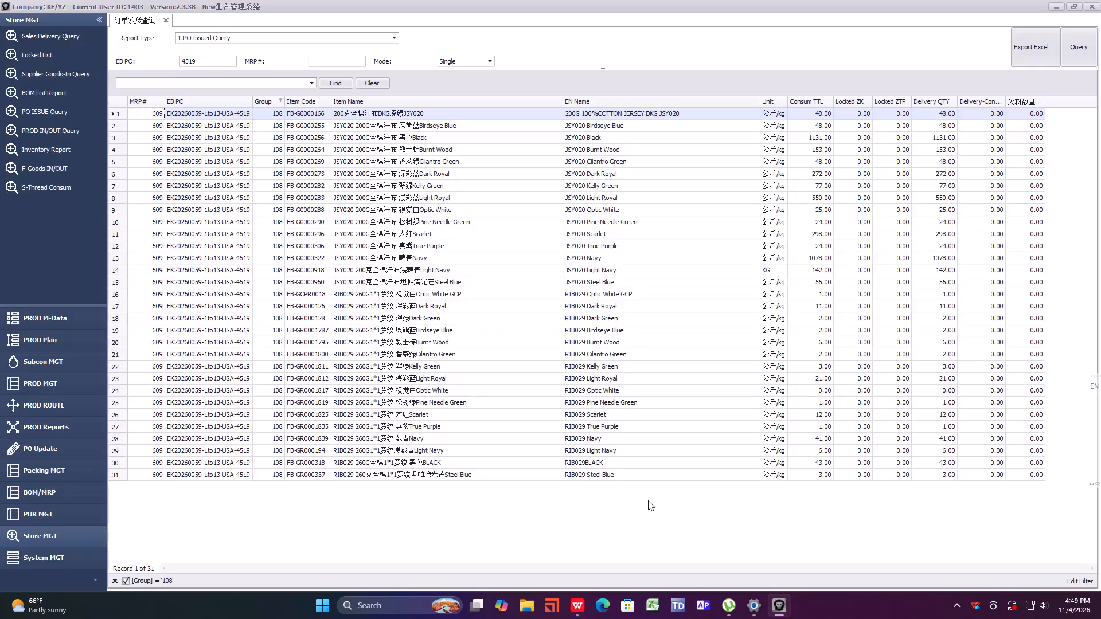
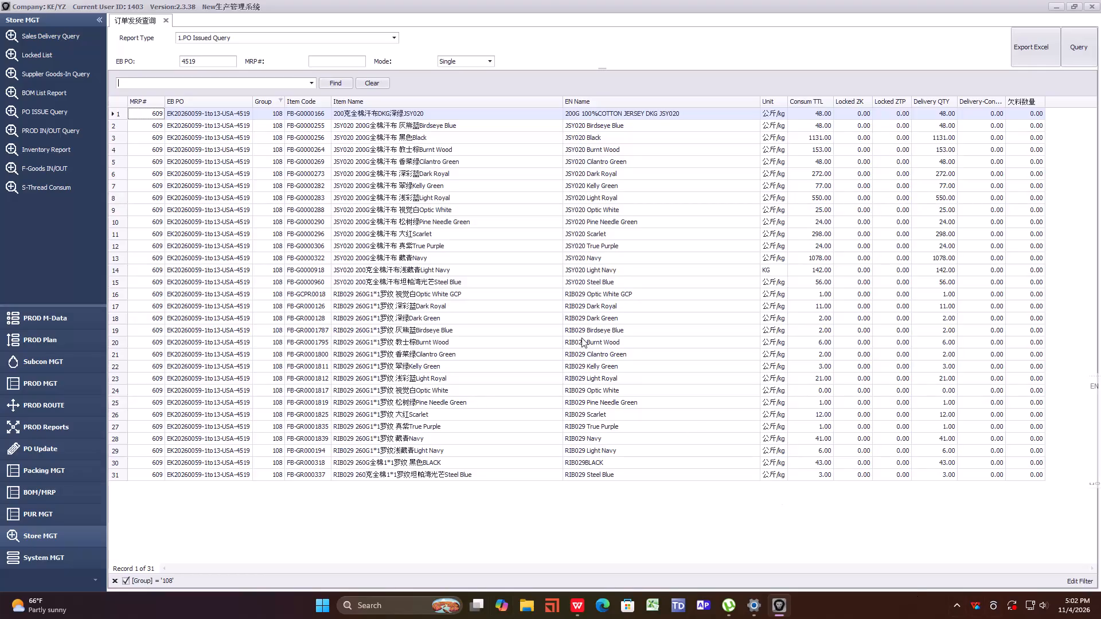
Open the Windows quick settings for network, brightness and volume.
click(1029, 599)
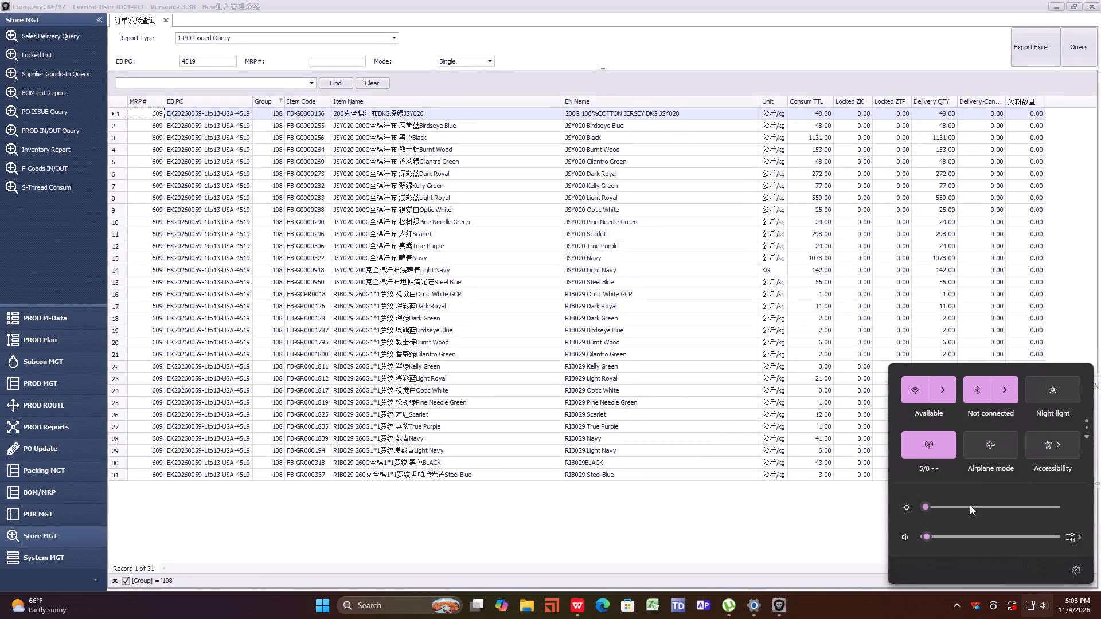
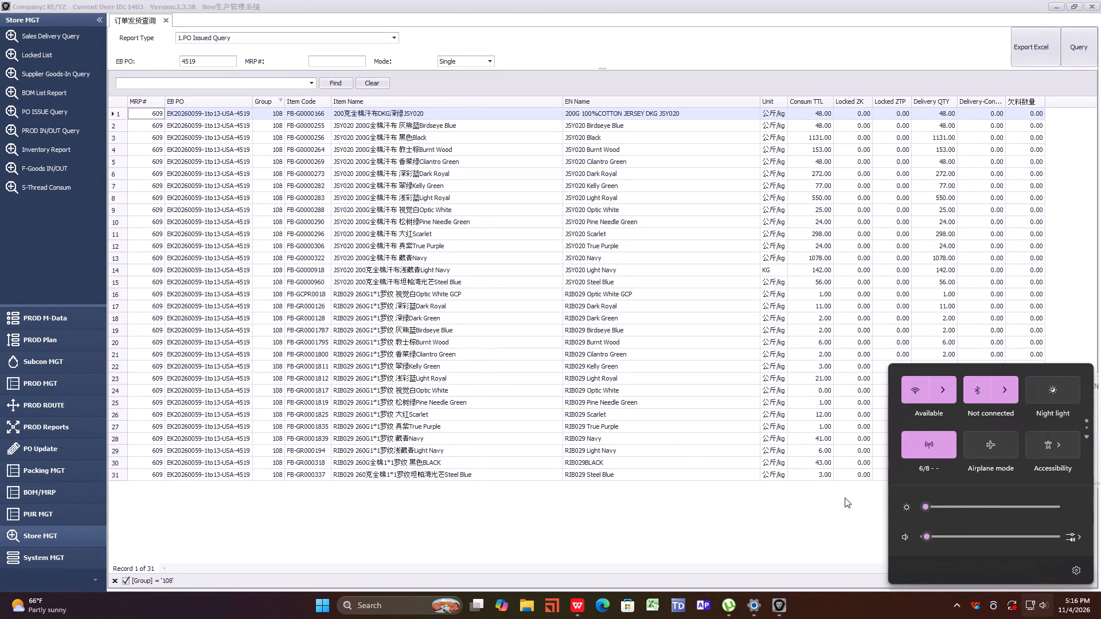
Review the group 108 jersey and rib fabric rows for EB PO 4519, comparing consumption totals with delivered quantities.
click(826, 516)
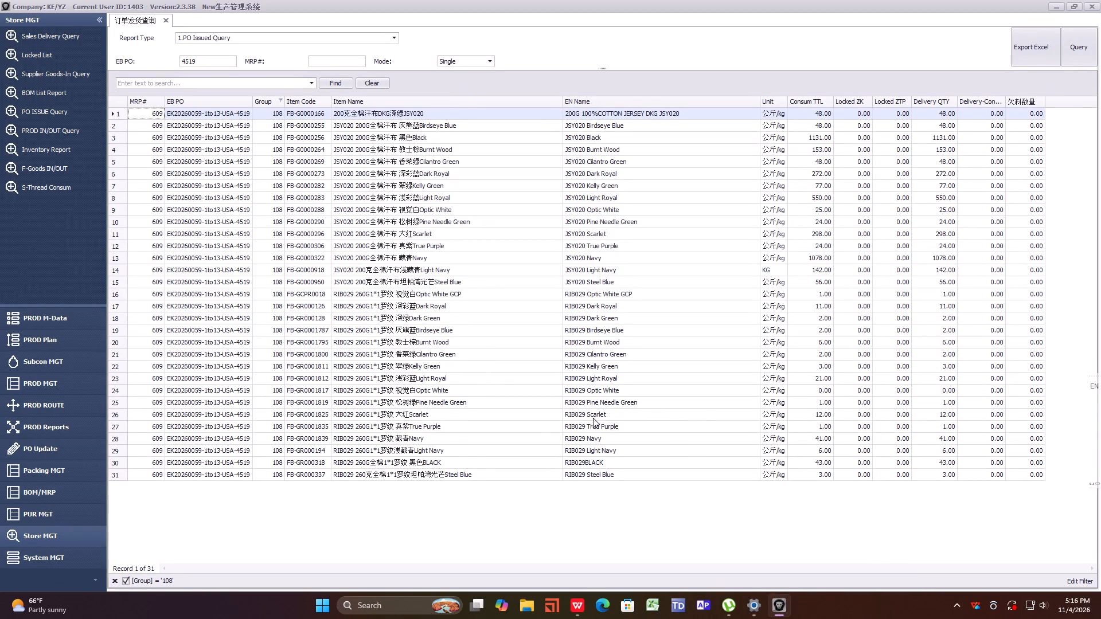
scroll(342, 425, down, 2)
scroll(350, 410, up, 14)
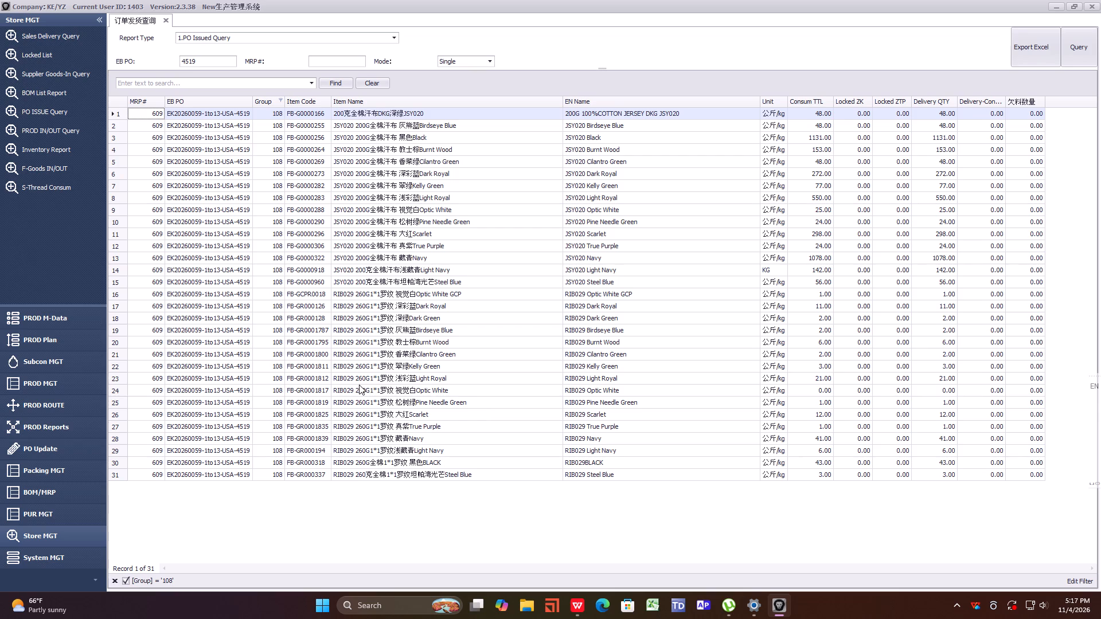
scroll(381, 393, up, 4)
scroll(381, 382, down, 4)
scroll(315, 422, down, 5)
scroll(318, 436, up, 12)
scroll(382, 473, down, 3)
scroll(382, 481, up, 2)
scroll(0, 618, down, 1)
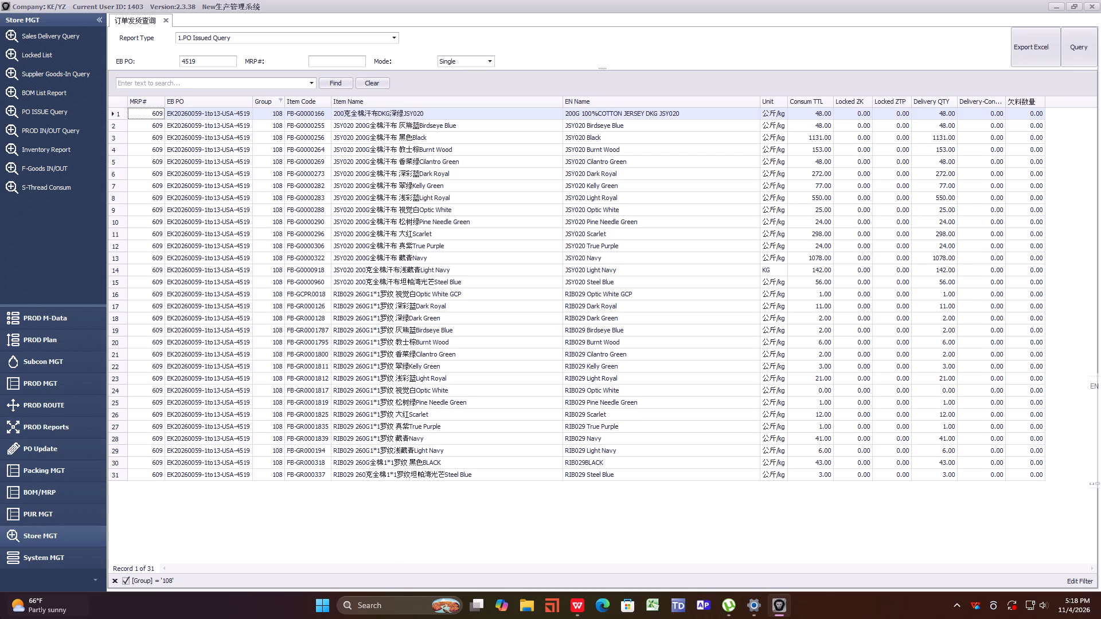
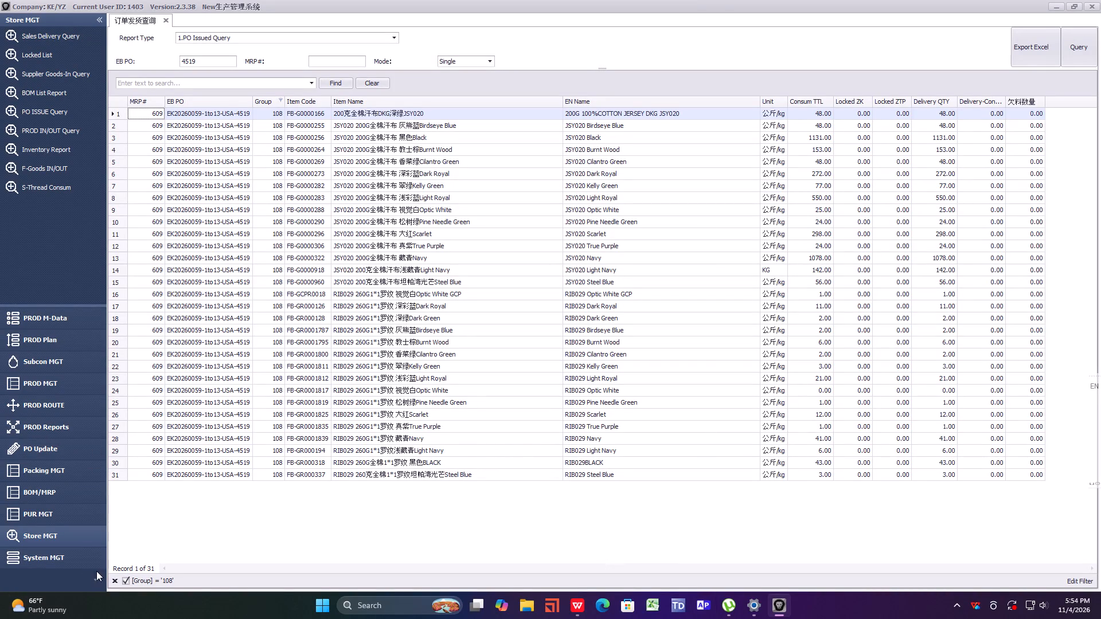
Remove the group 108 filter and run the PO Issued Query for EB PO 102.
click(118, 585)
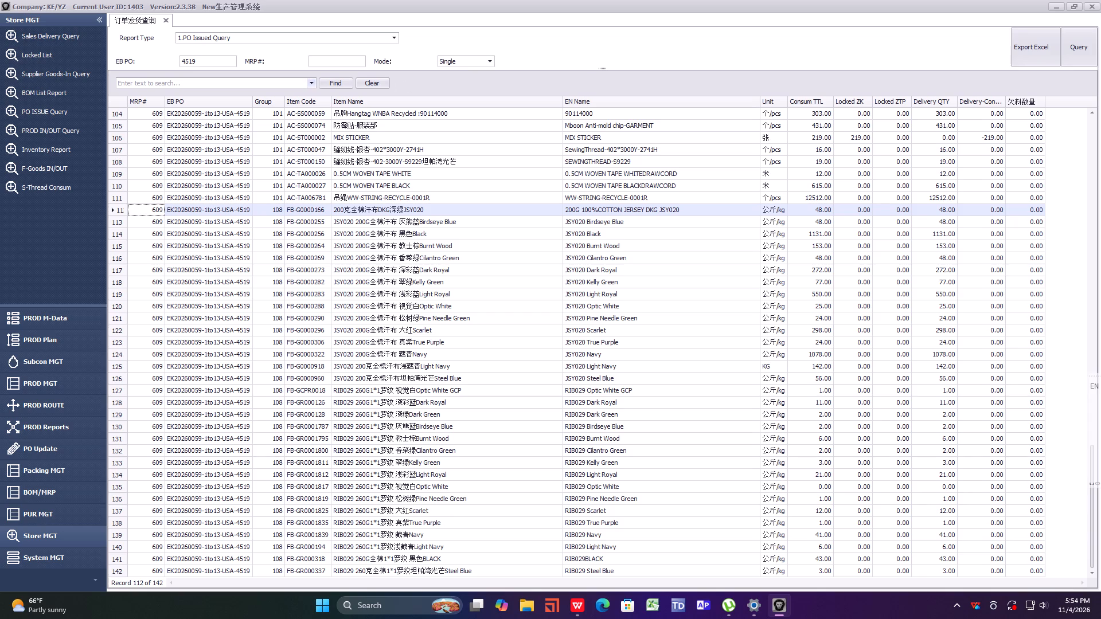
click(198, 63)
key(BackSpace)
key(BackSpace)
key(BackSpace)
key(BackSpace)
text(10)
key(2)
click(1079, 50)
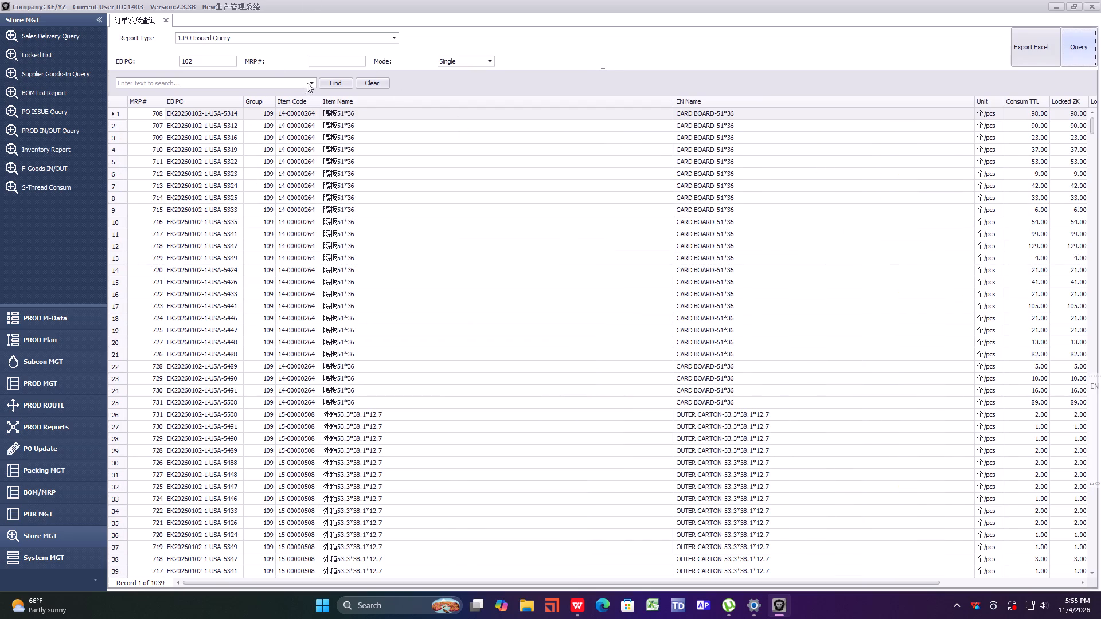
Filter the query results to rows whose Group equals 108.
click(272, 97)
drag(350, 111, 350, 123)
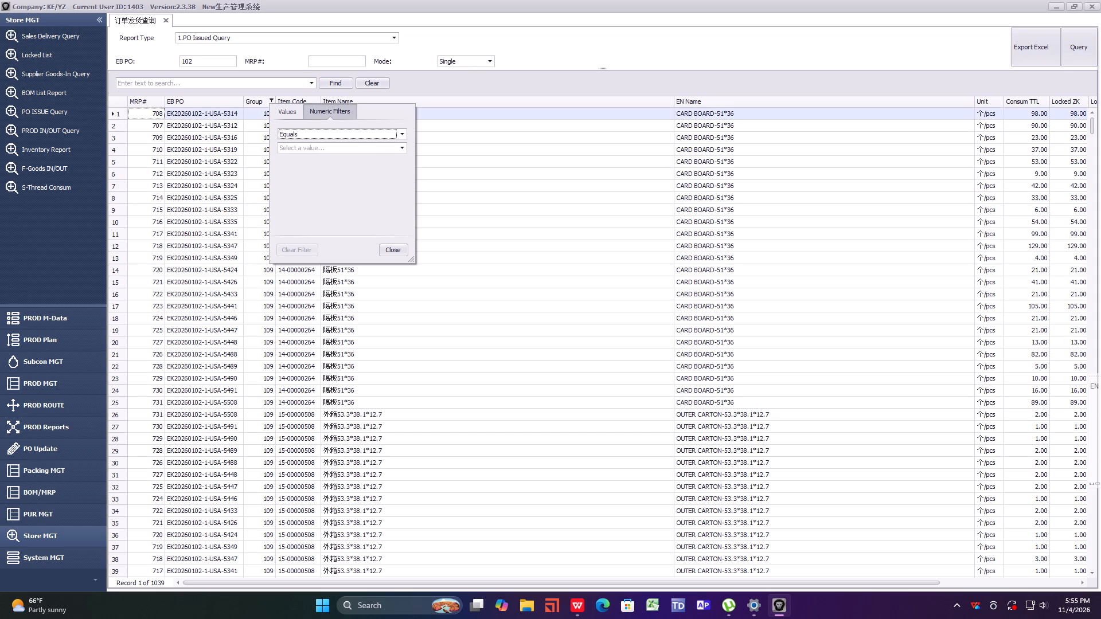
click(399, 150)
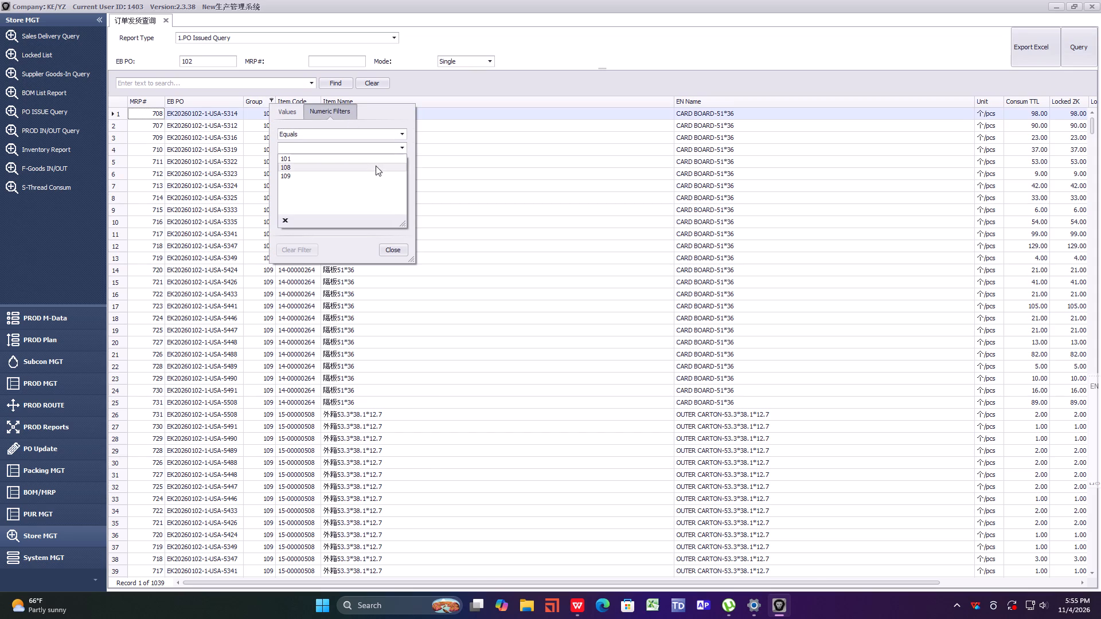
click(375, 167)
click(394, 250)
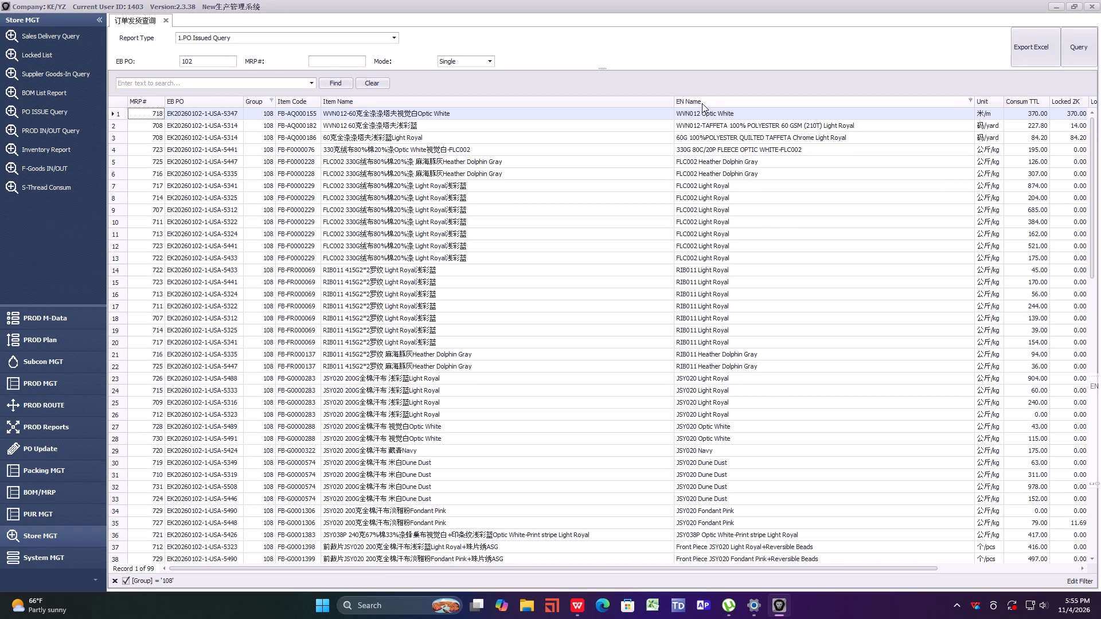
Narrow the Item Name and EN Name columns so all quantity columns through 欠料数量 fit in the grid.
drag(674, 97, 658, 100)
drag(658, 100, 604, 112)
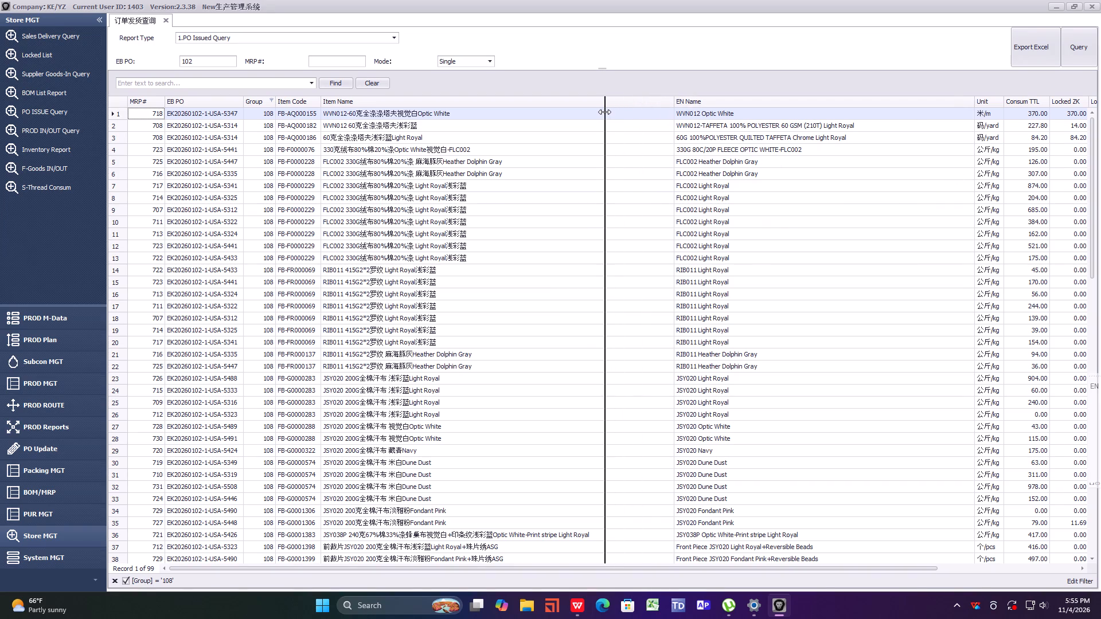
drag(604, 112, 593, 115)
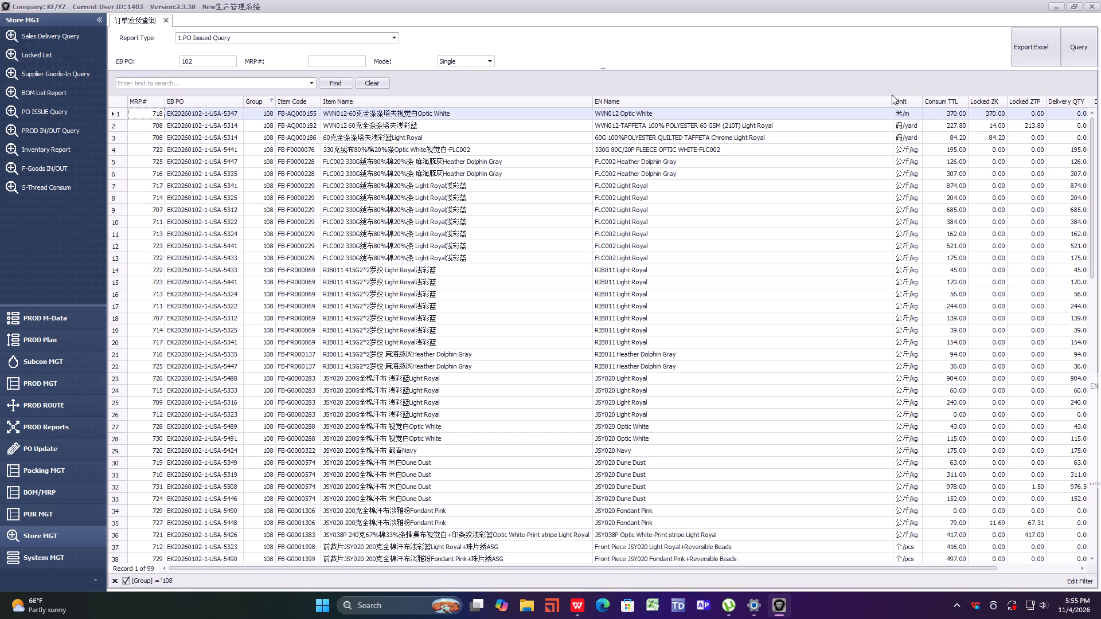
click(892, 95)
drag(893, 96, 814, 117)
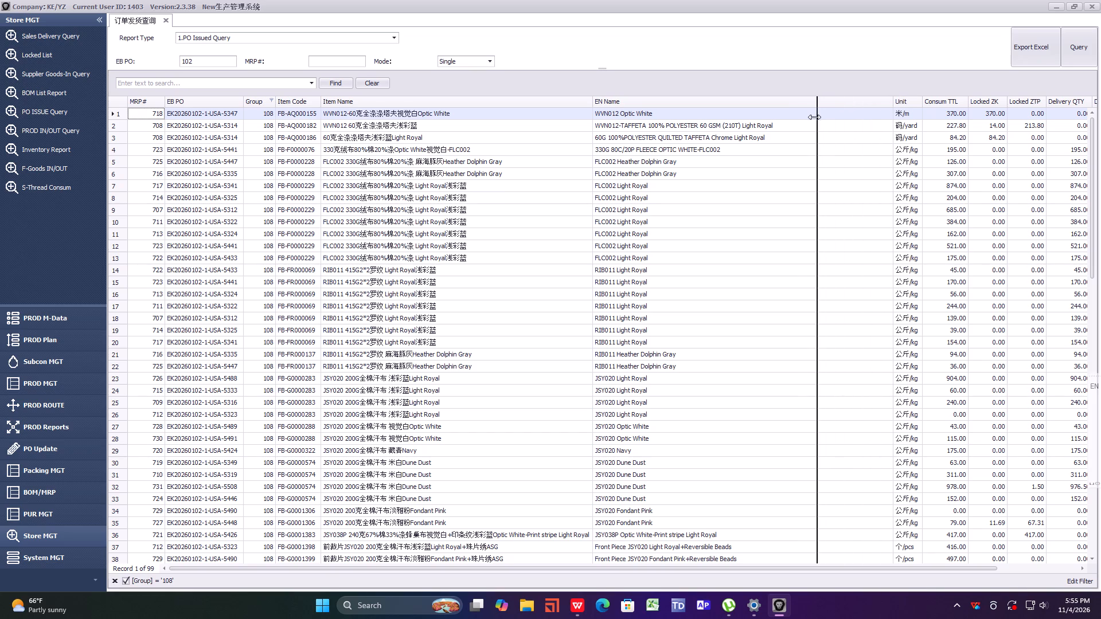
drag(814, 117, 779, 117)
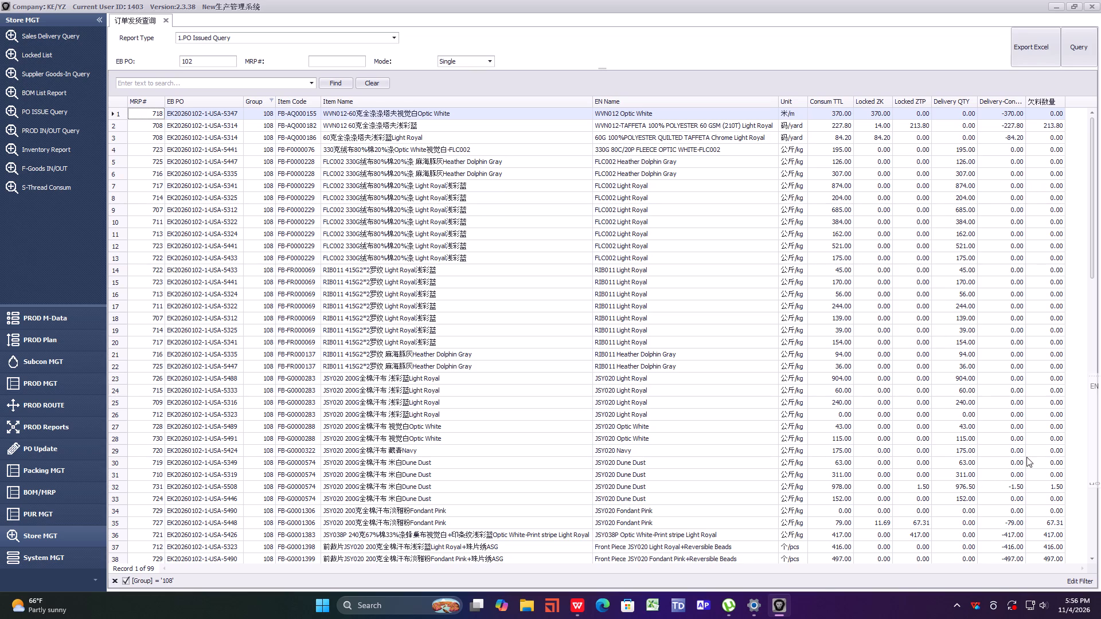
Review the group 108 fabric rows for EB PO 102, comparing consumption, locked, delivered and shortage quantities.
scroll(1032, 488, down, 5)
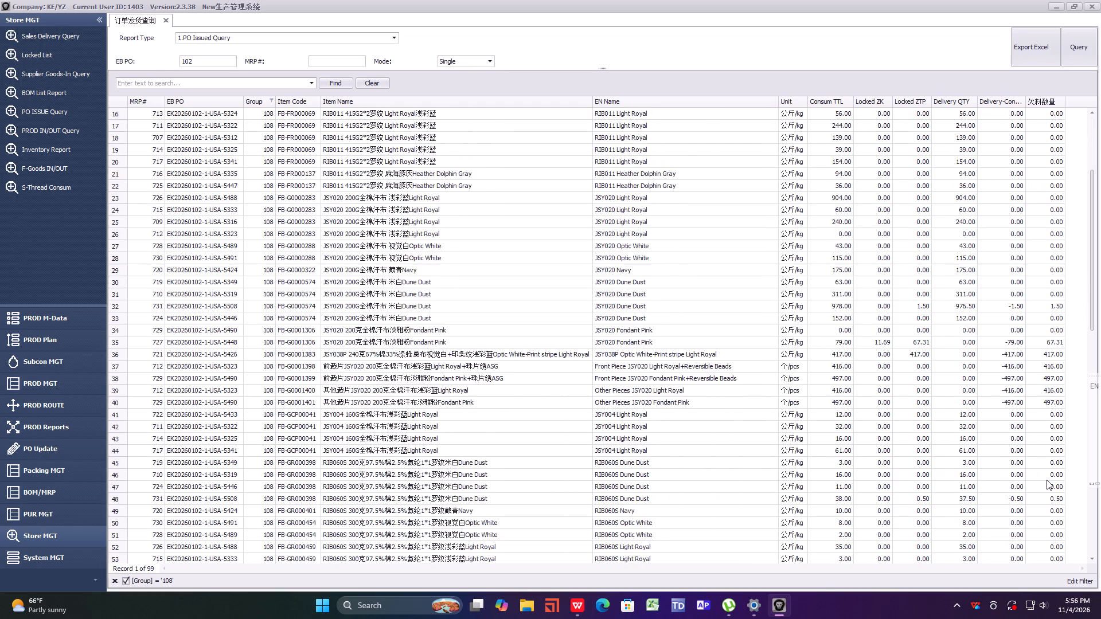
scroll(1047, 480, down, 9)
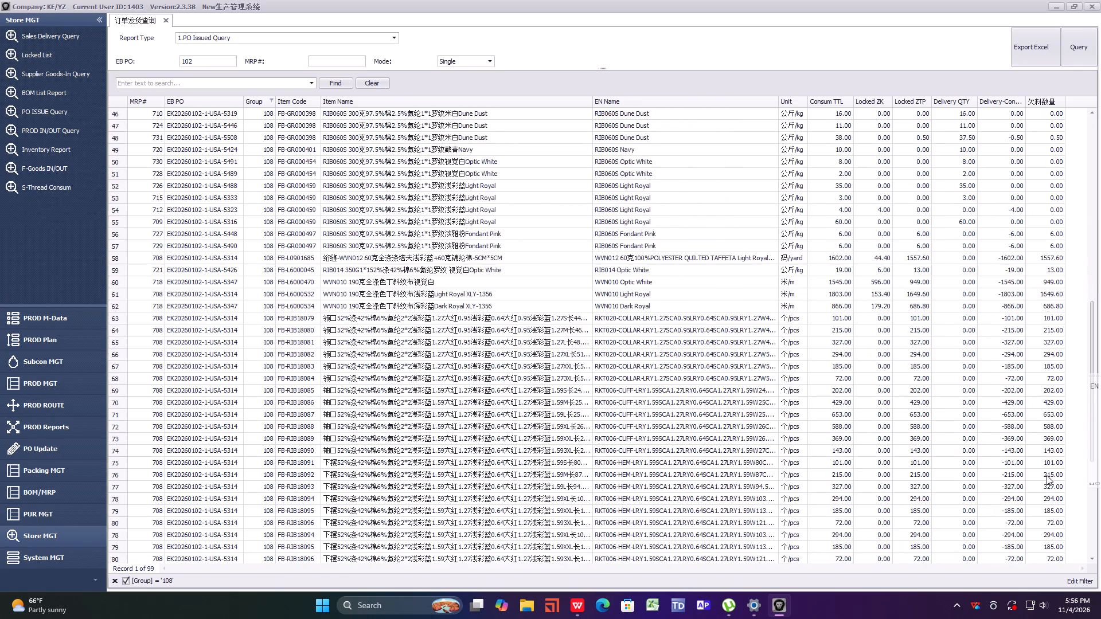
scroll(1047, 475, down, 6)
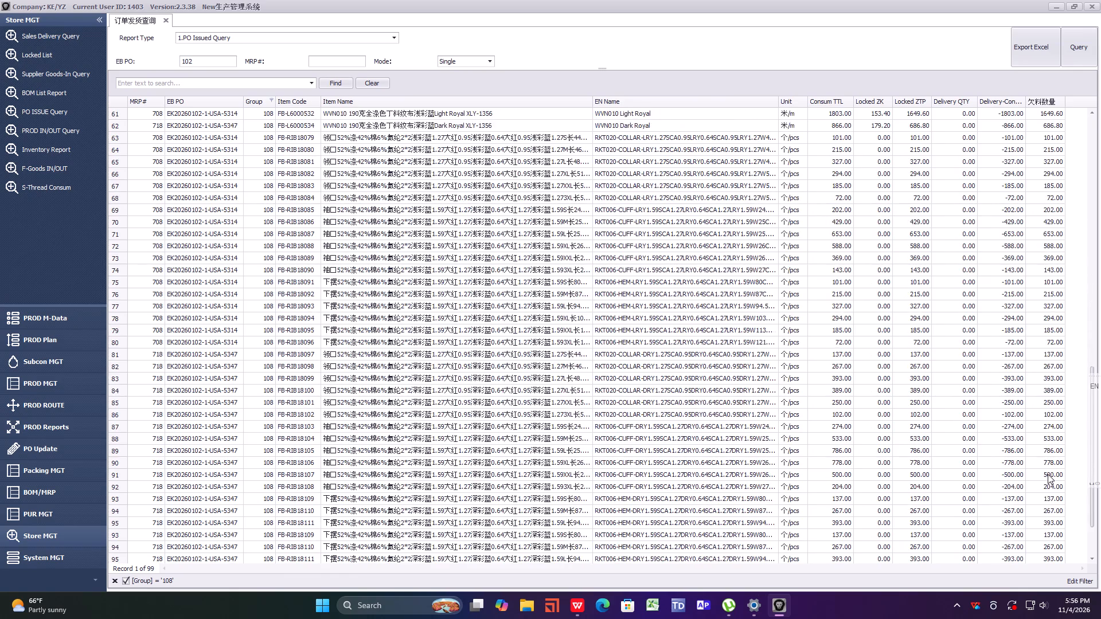
scroll(1048, 474, down, 1)
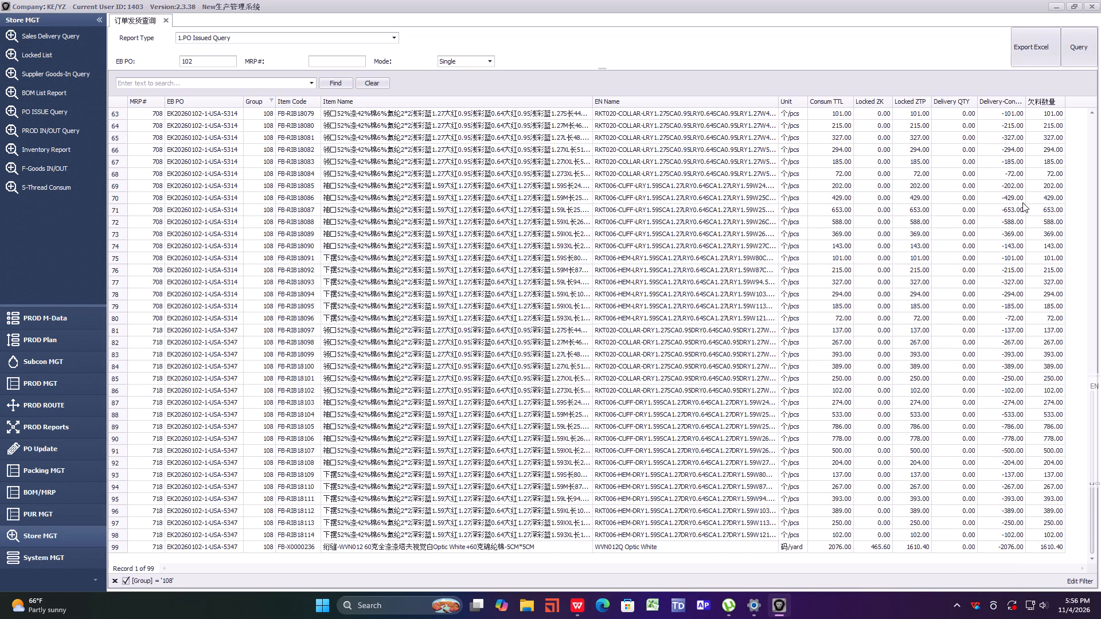
scroll(1022, 202, up, 9)
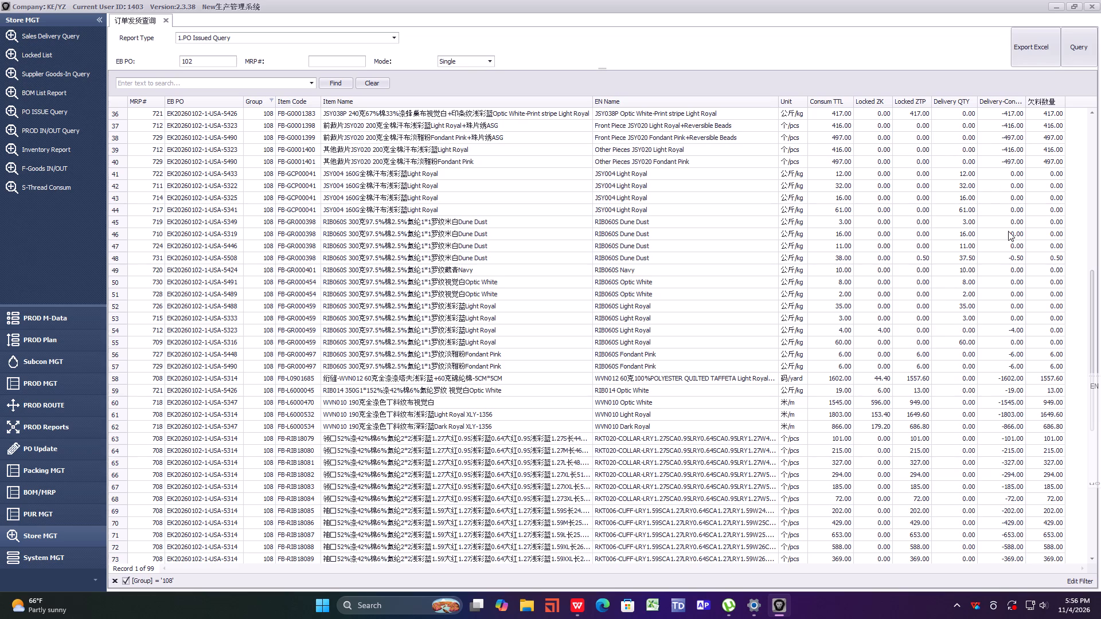
scroll(1010, 237, up, 7)
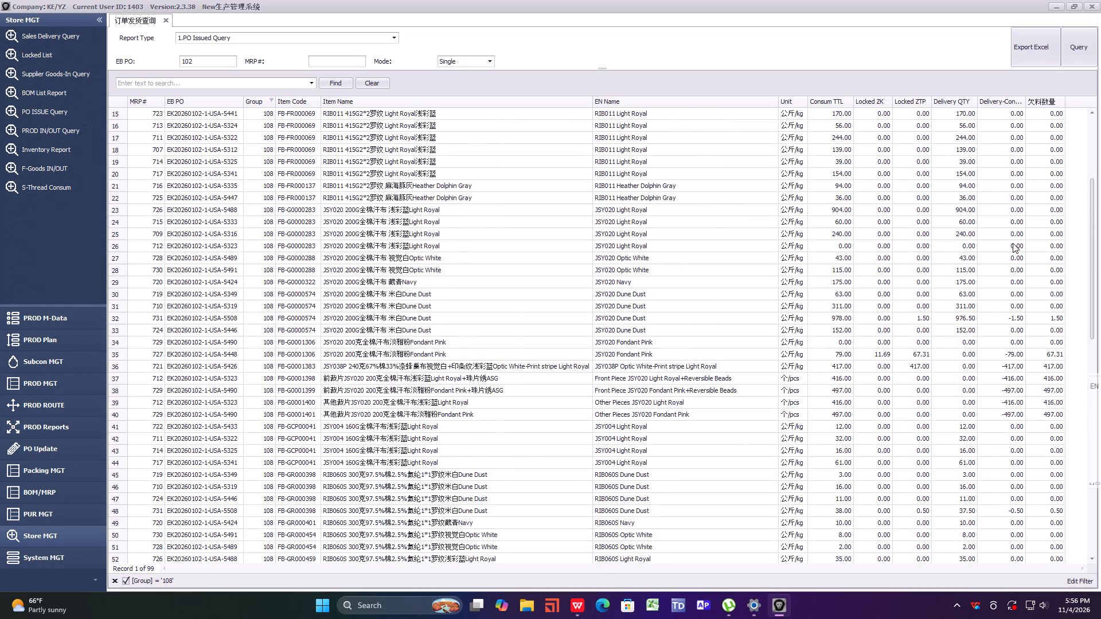
scroll(1013, 243, down, 19)
scroll(1018, 224, down, 3)
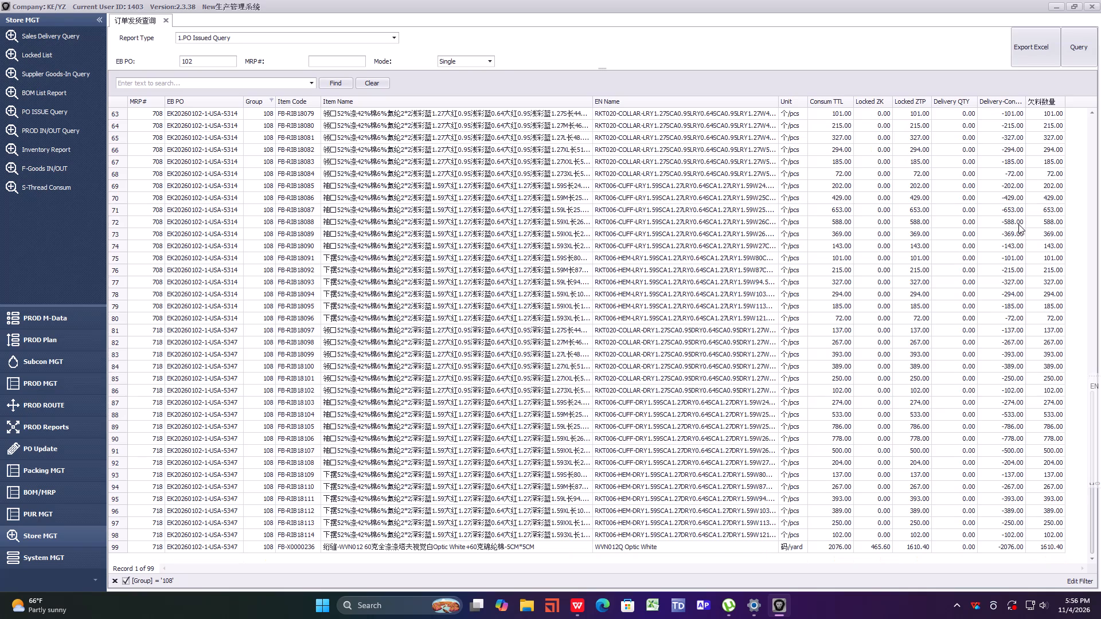
scroll(1019, 224, up, 7)
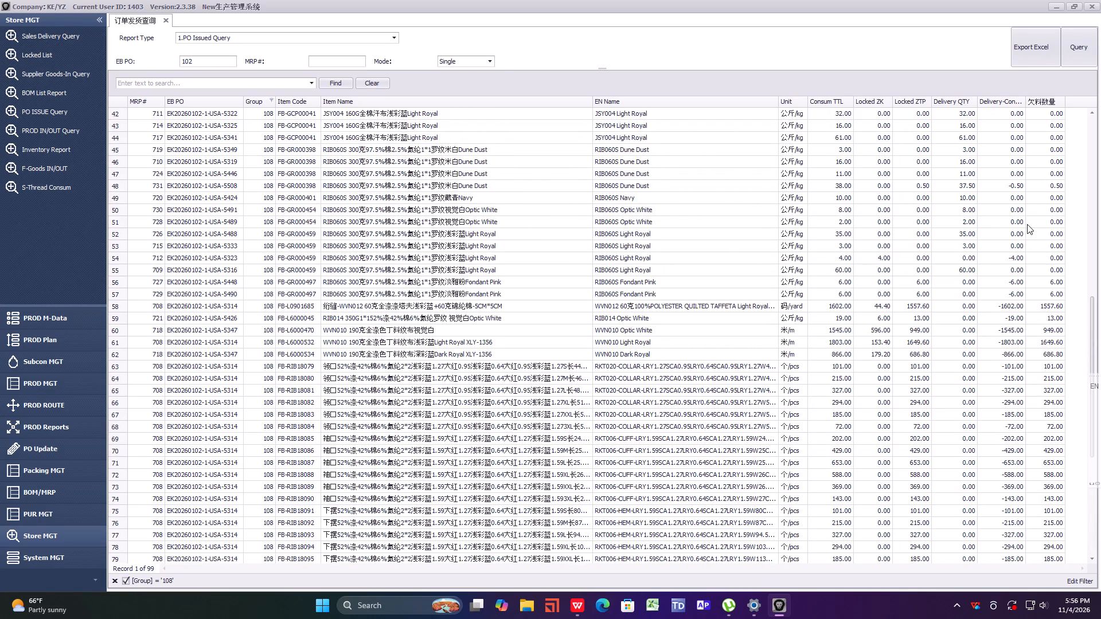
scroll(1027, 224, up, 1)
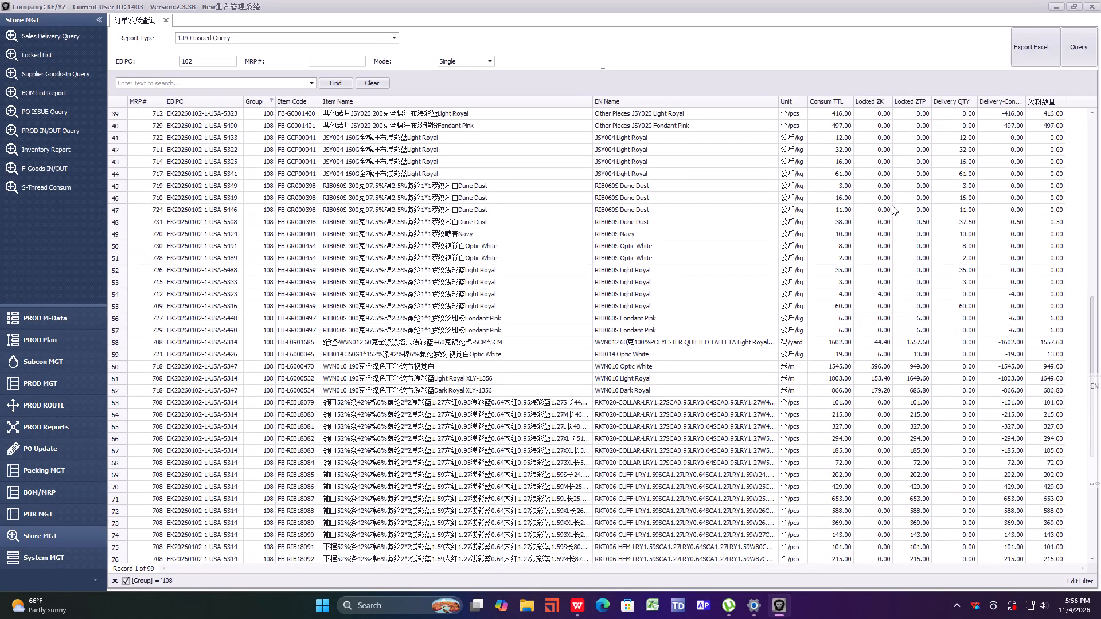
Add a numeric filter on the Delivery-Consum column to keep only rows less than -0.50.
click(1021, 99)
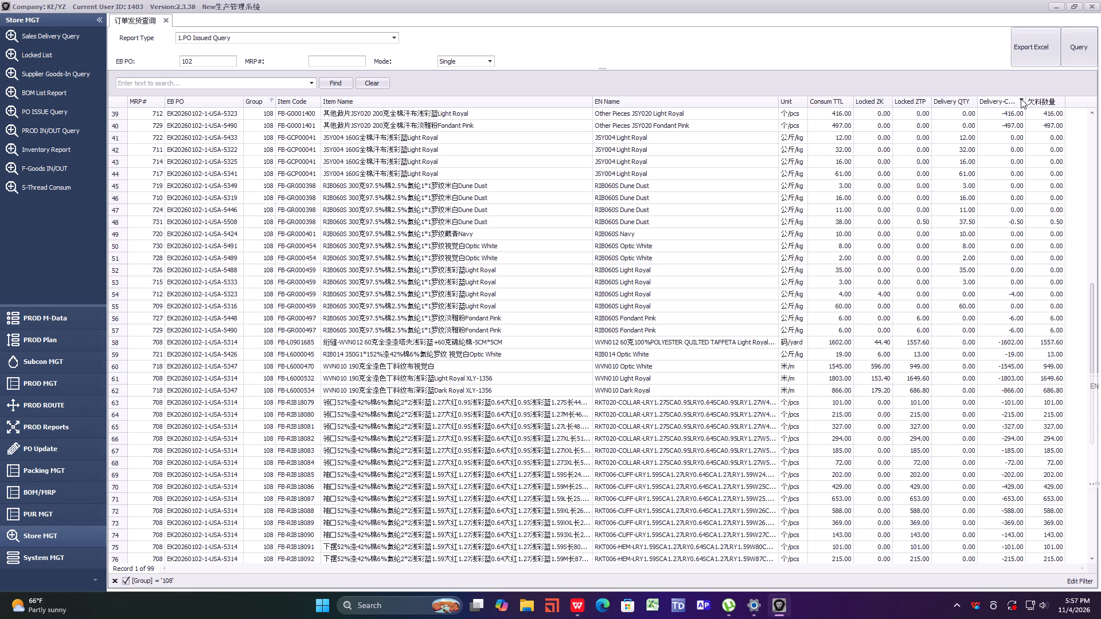
click(1033, 115)
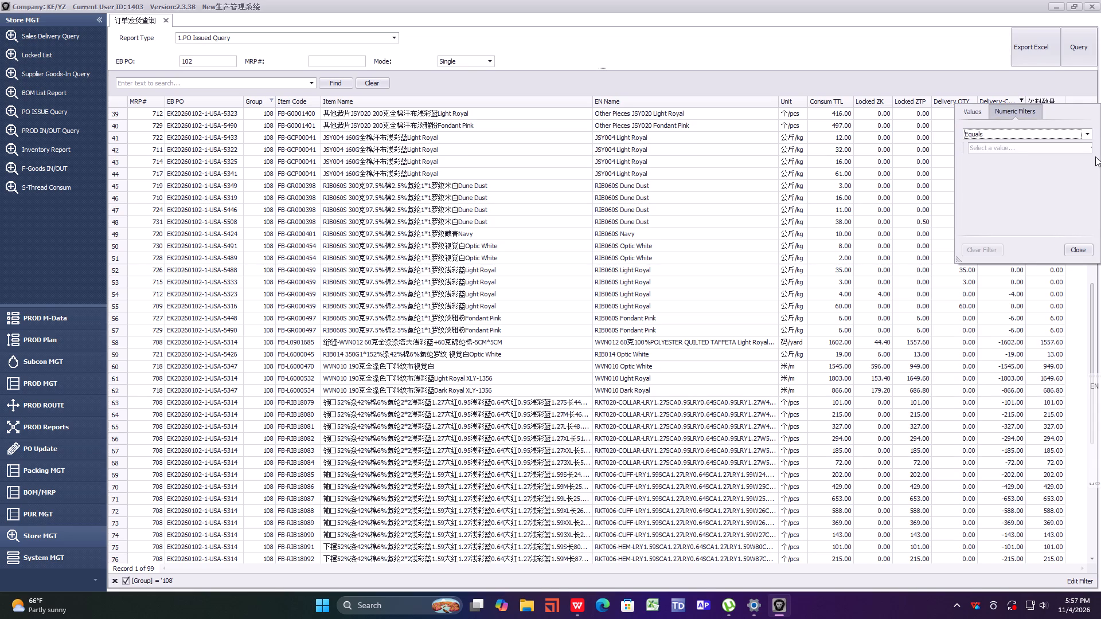
click(1092, 149)
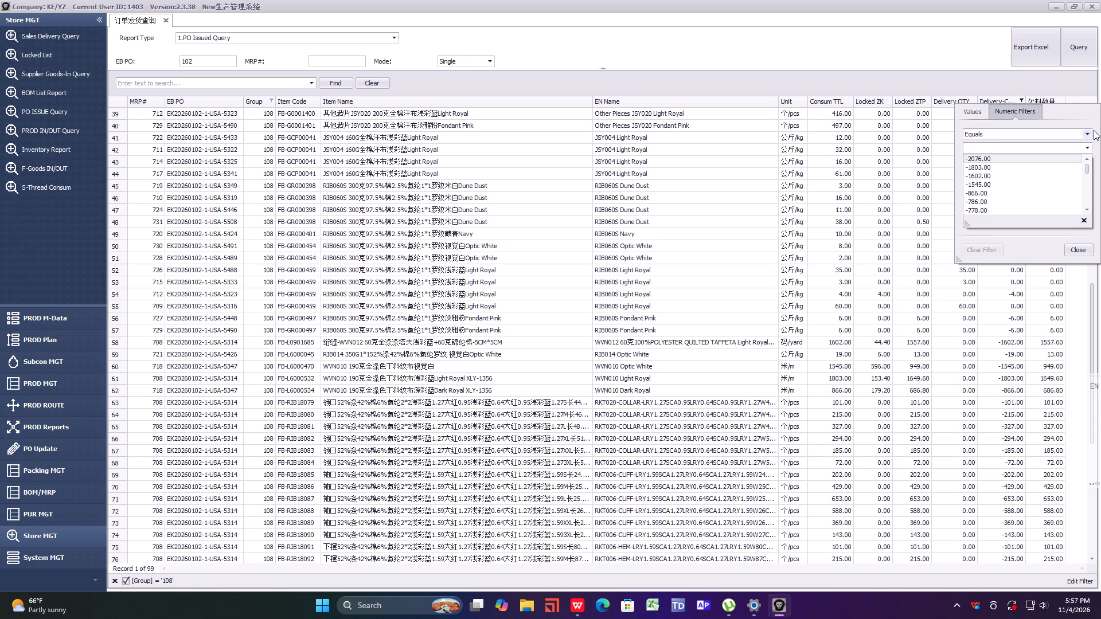
click(1091, 132)
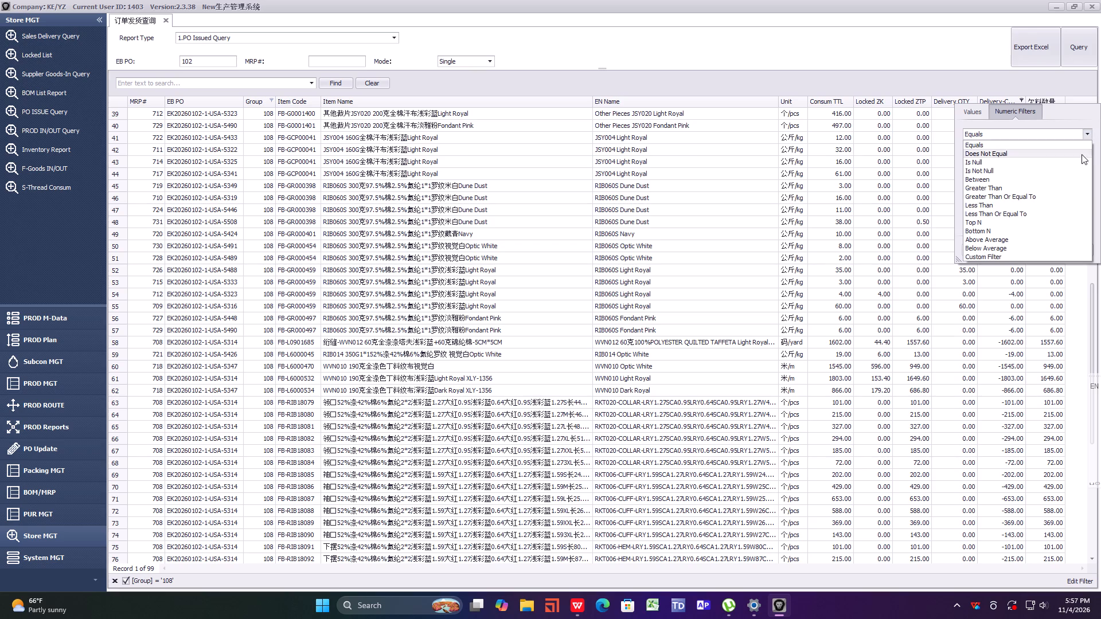
click(1082, 202)
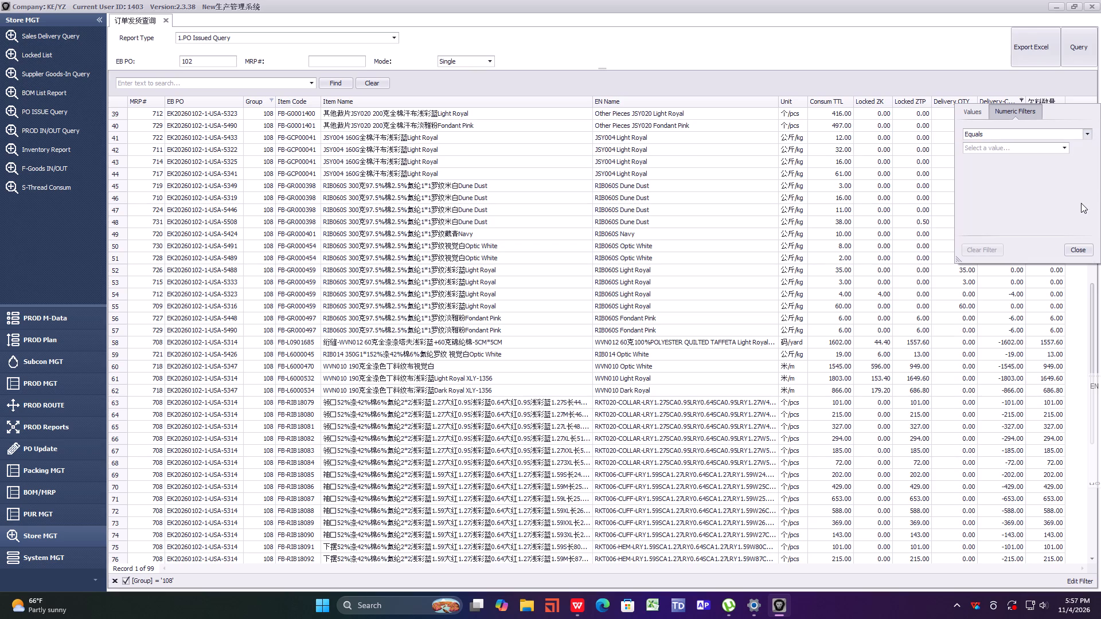
click(1086, 149)
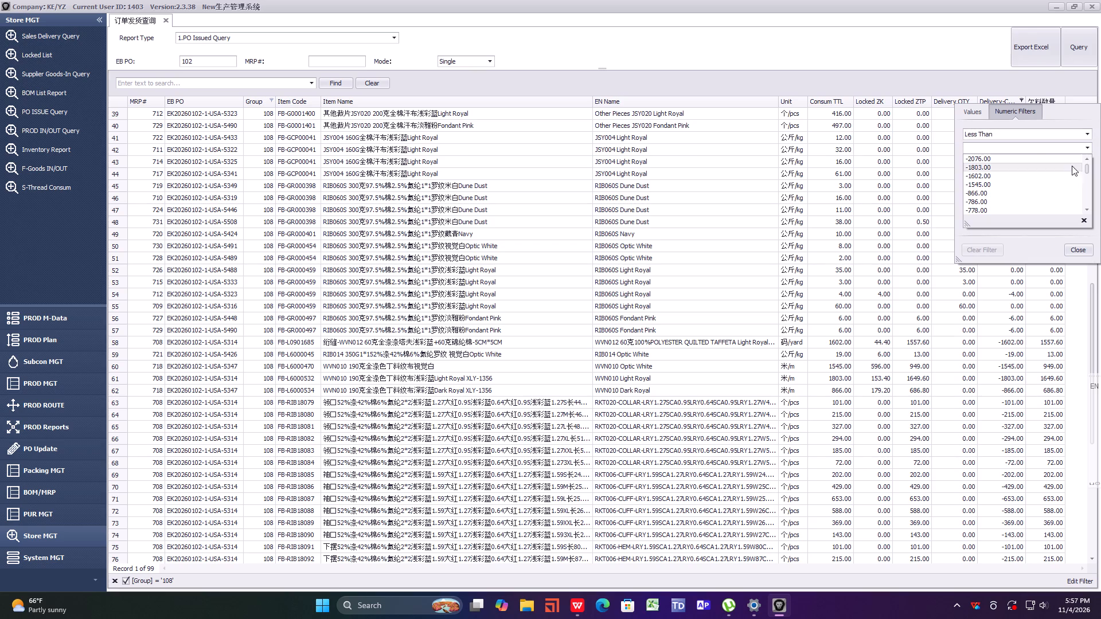
scroll(1068, 188, down, 13)
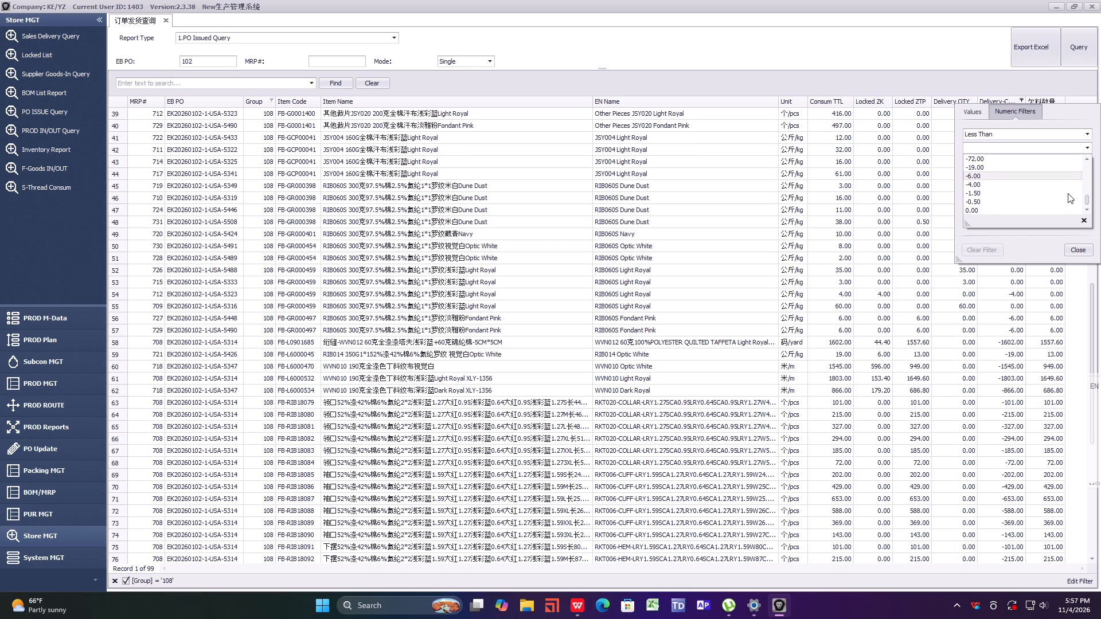
scroll(1068, 193, down, 3)
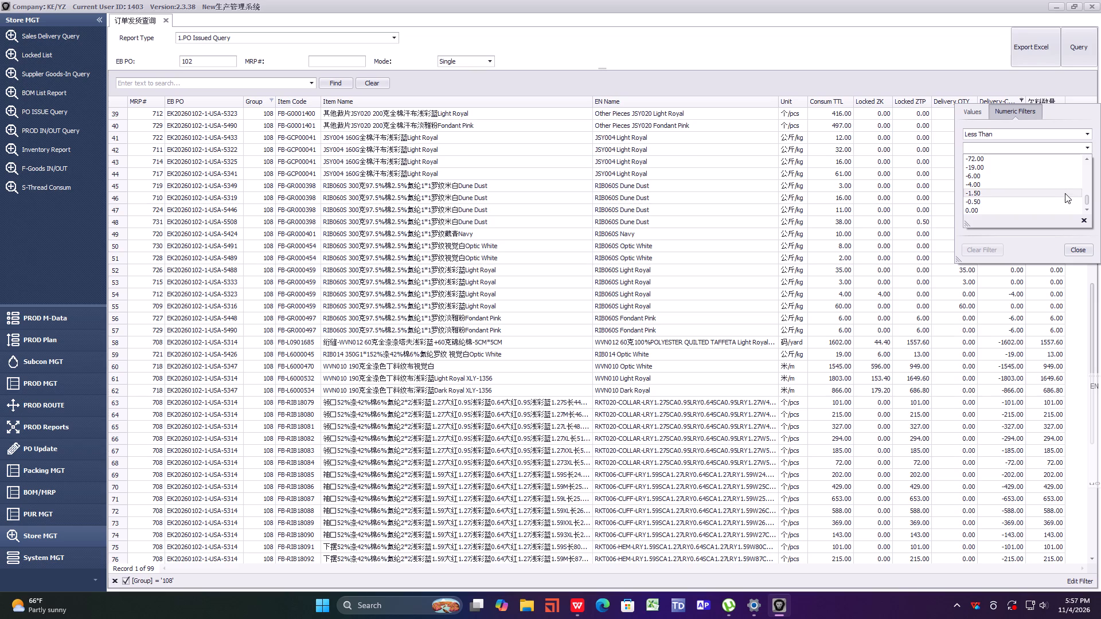
click(1060, 203)
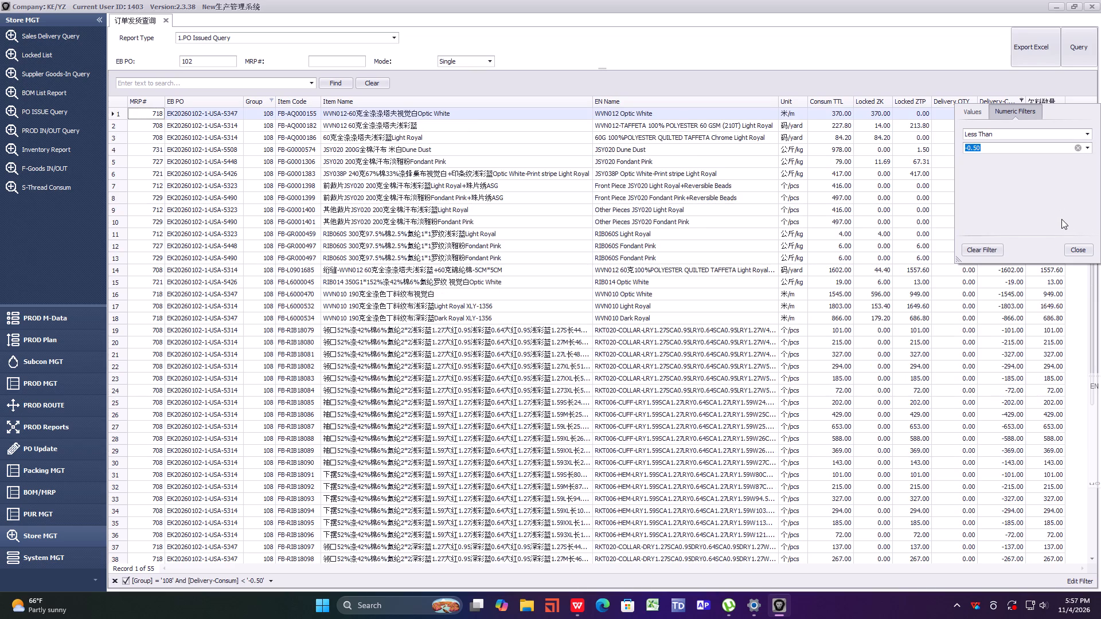
click(1076, 248)
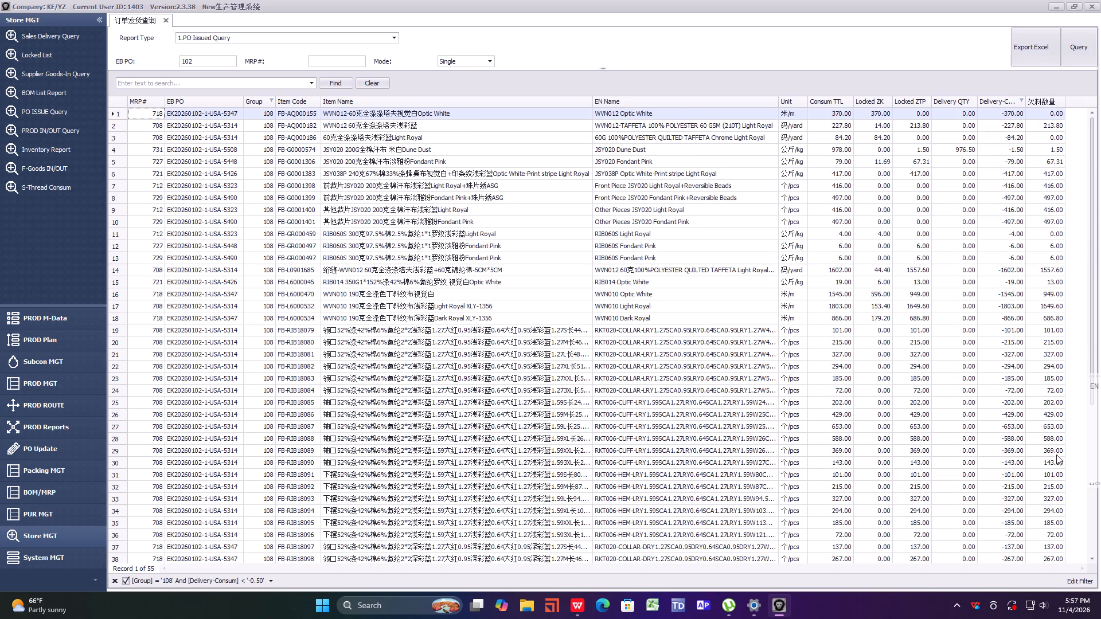
Review the under-delivered group 108 fabric rows for EB PO 102, comparing item names, consumption, locked, delivered and shortage quantities.
scroll(1059, 434, up, 7)
scroll(1060, 425, down, 9)
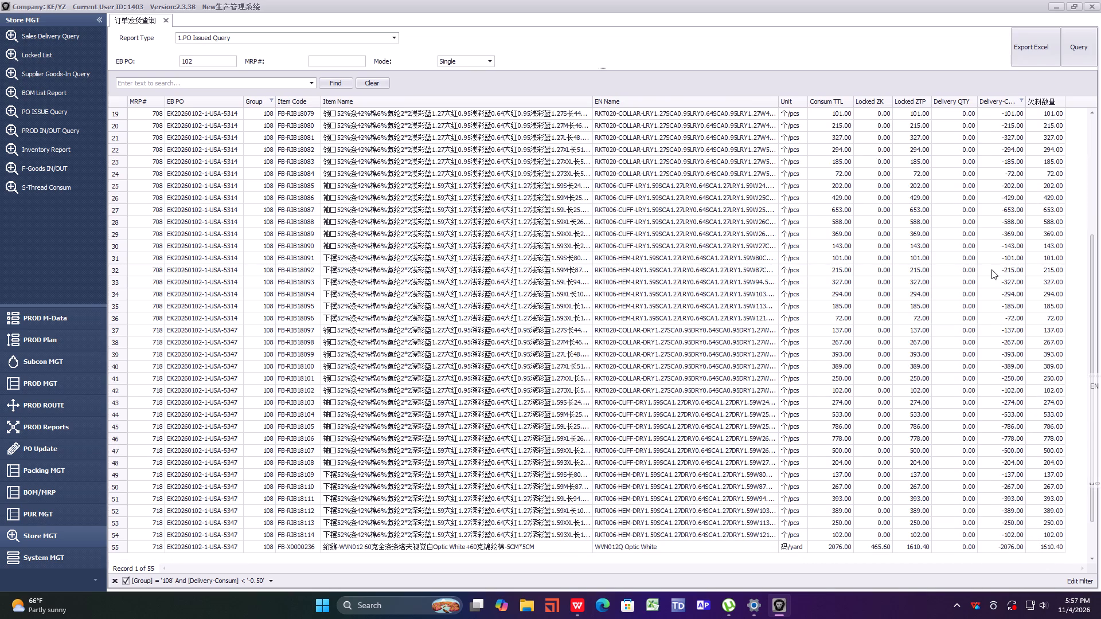
scroll(995, 245, up, 2)
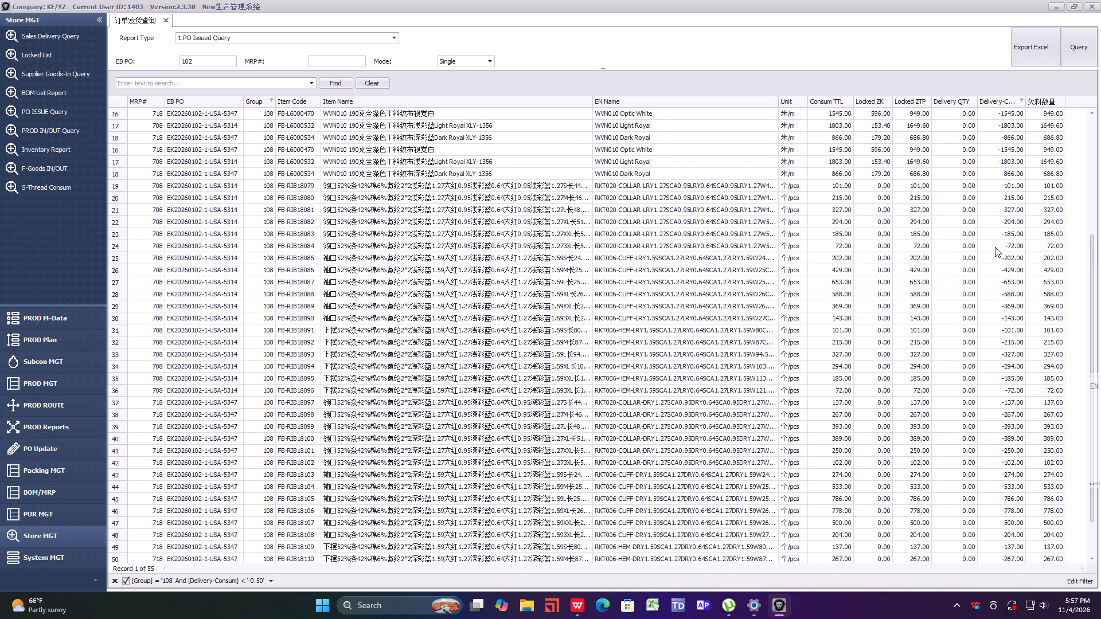
scroll(1001, 263, up, 8)
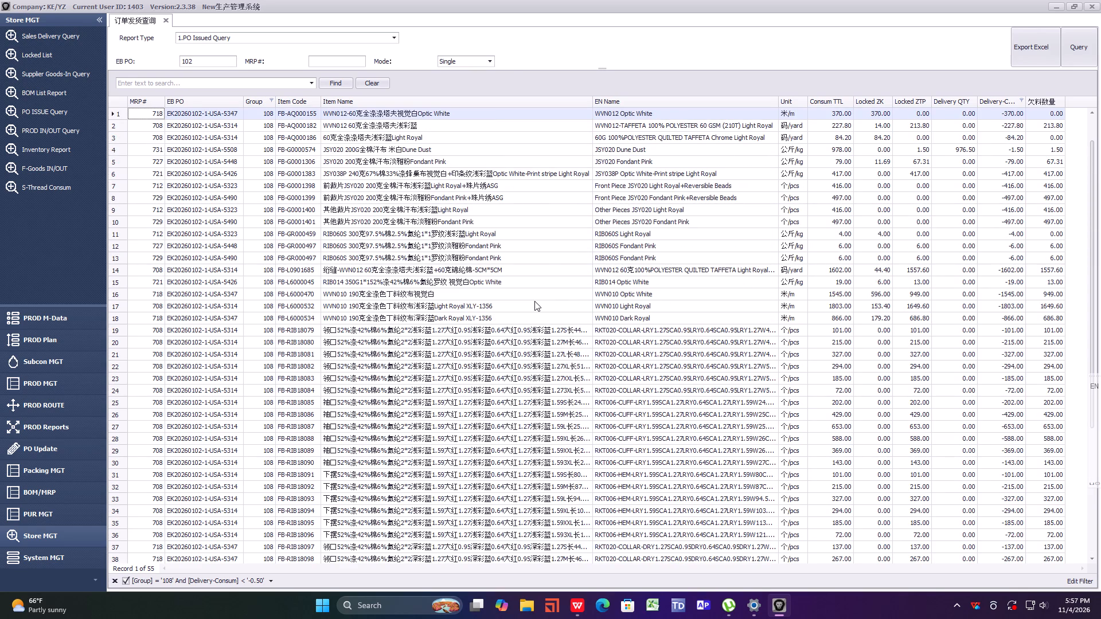
scroll(503, 405, down, 10)
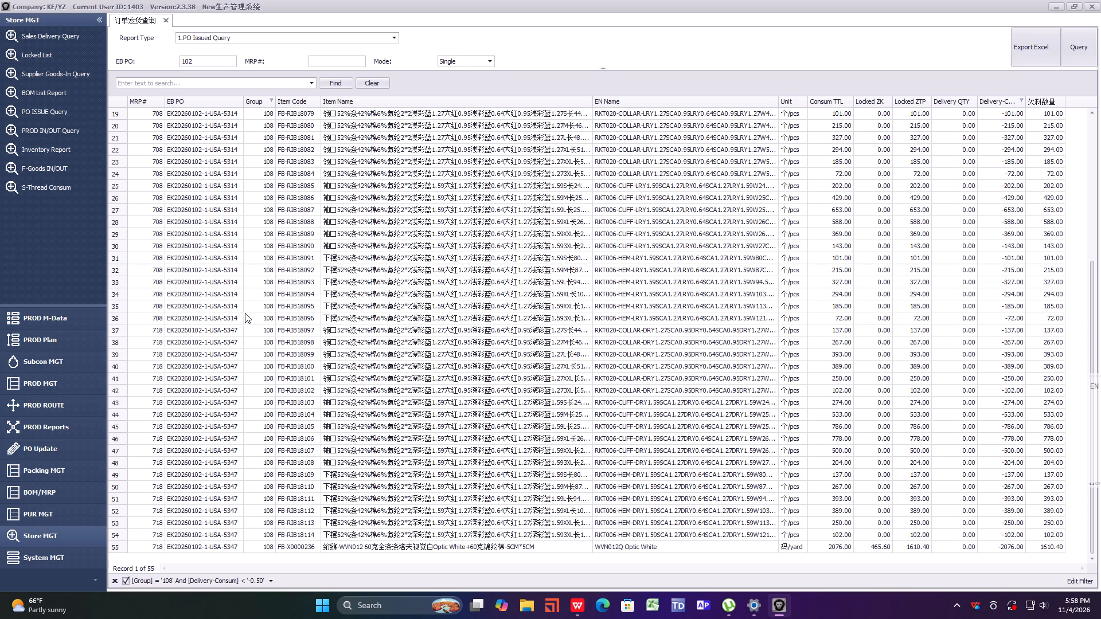
scroll(245, 307, up, 2)
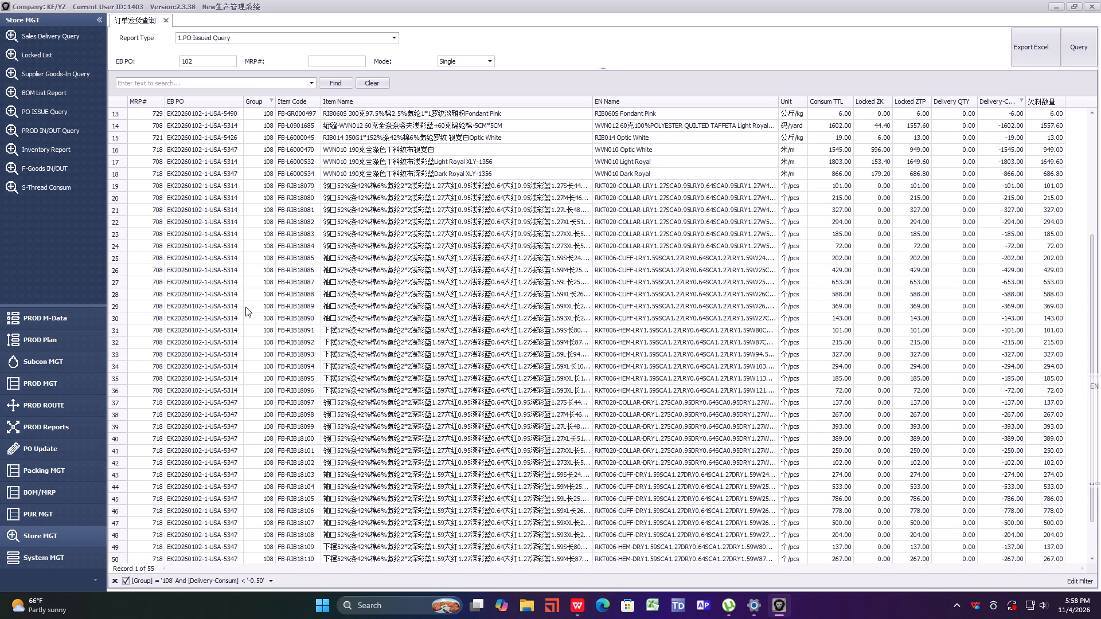
scroll(245, 307, up, 5)
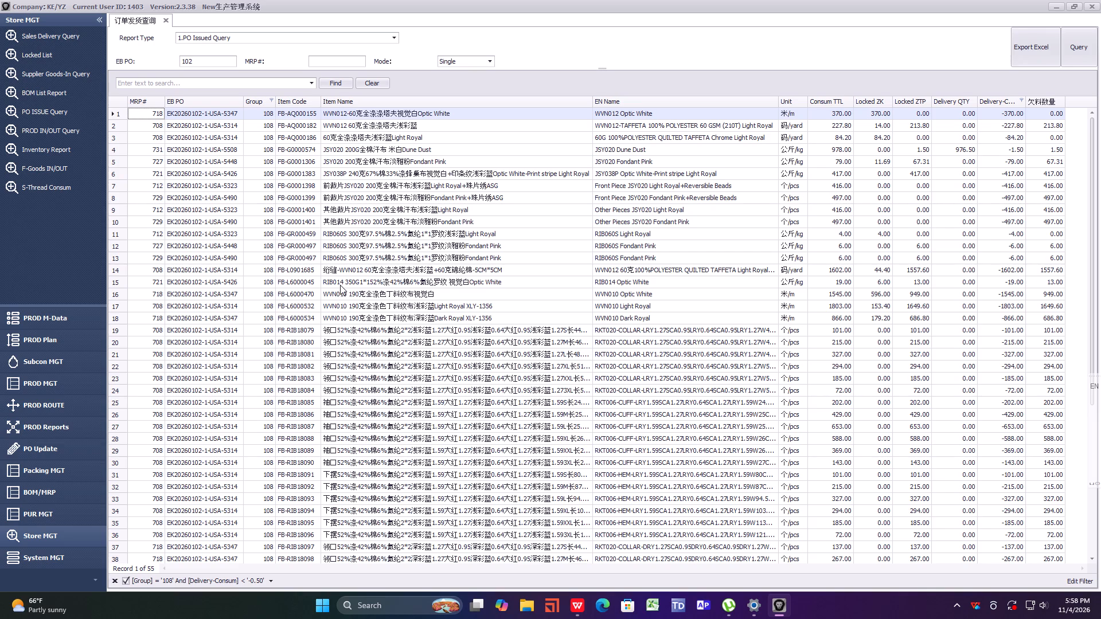
scroll(340, 285, up, 6)
scroll(342, 266, down, 3)
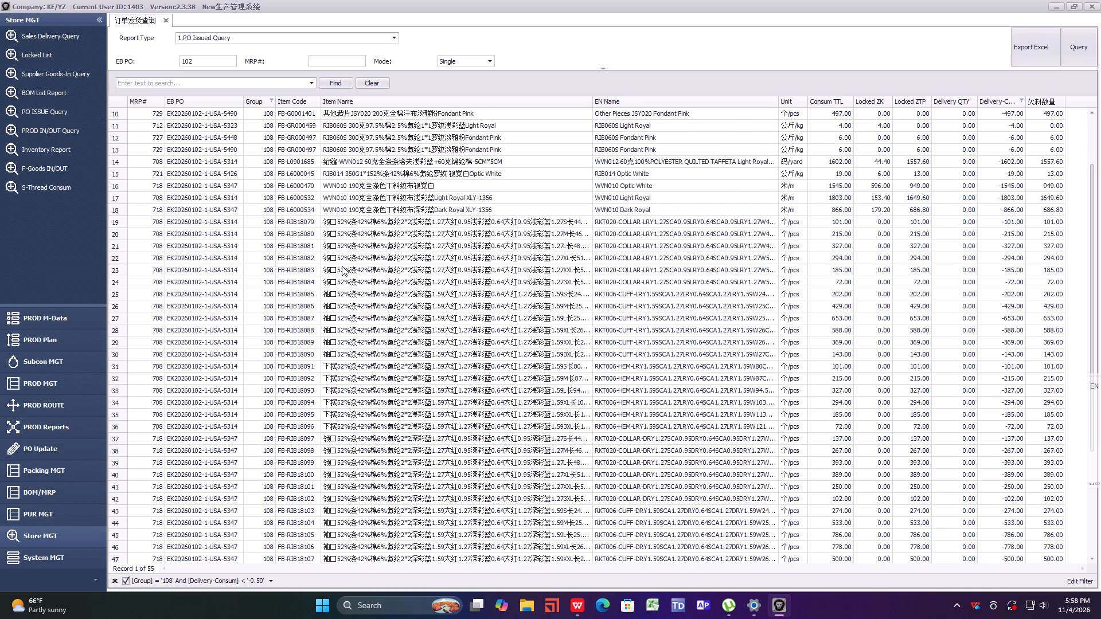
scroll(342, 266, up, 8)
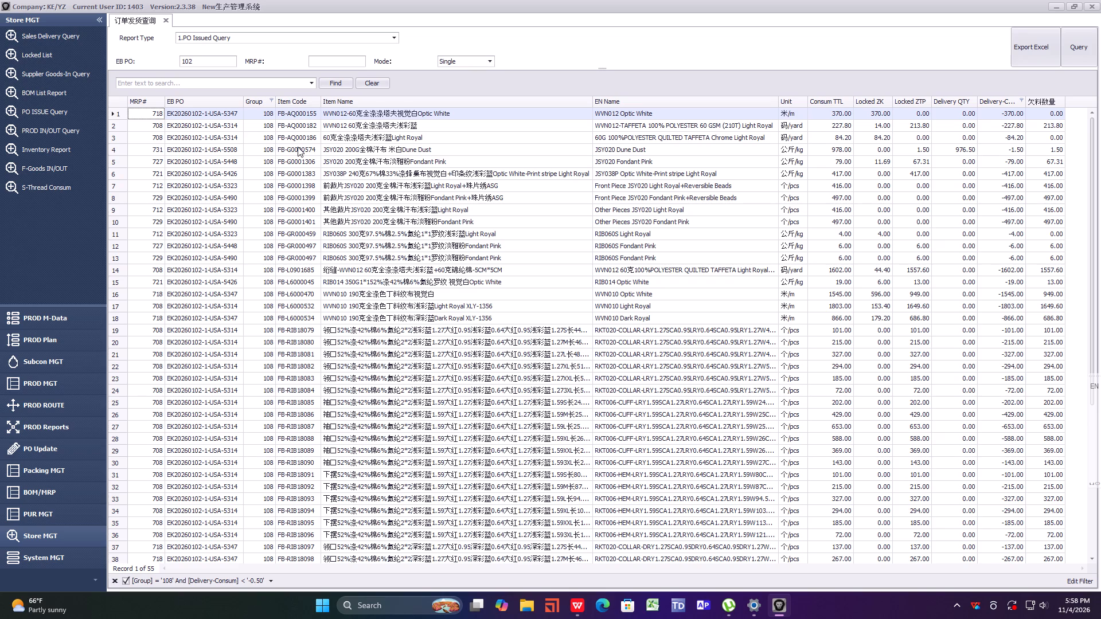
scroll(298, 147, up, 1)
scroll(296, 284, up, 1)
Clear the combined Group and Delivery-Consum filter from the query results.
click(112, 578)
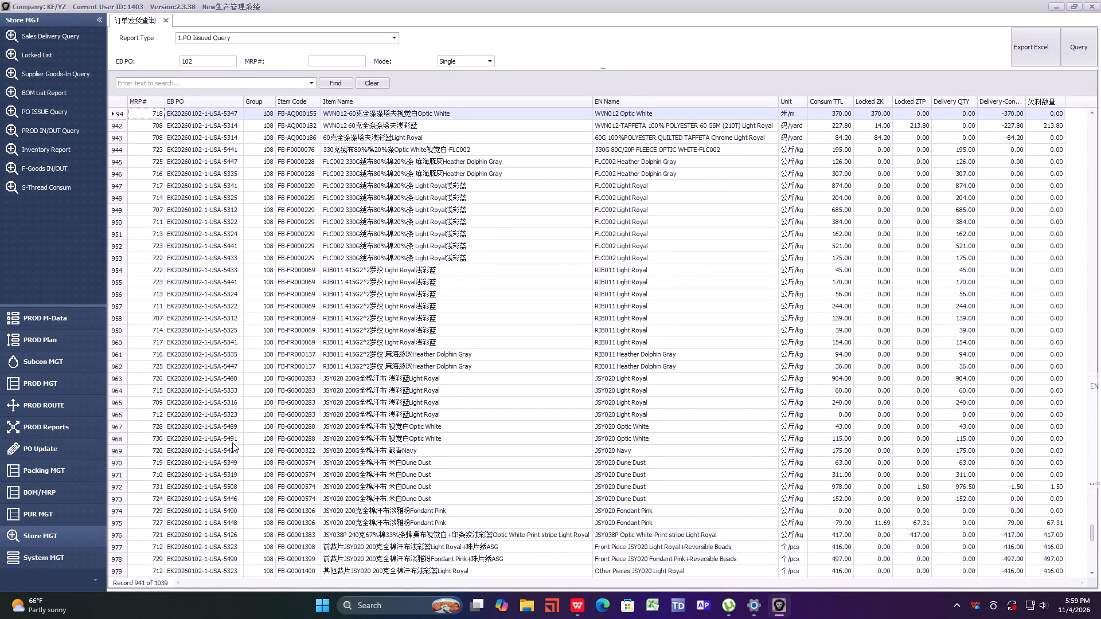
Look through the unfiltered EB PO 102 rows, from the group 108 fabrics back through the group 101 accessories.
scroll(232, 442, down, 2)
scroll(234, 450, up, 7)
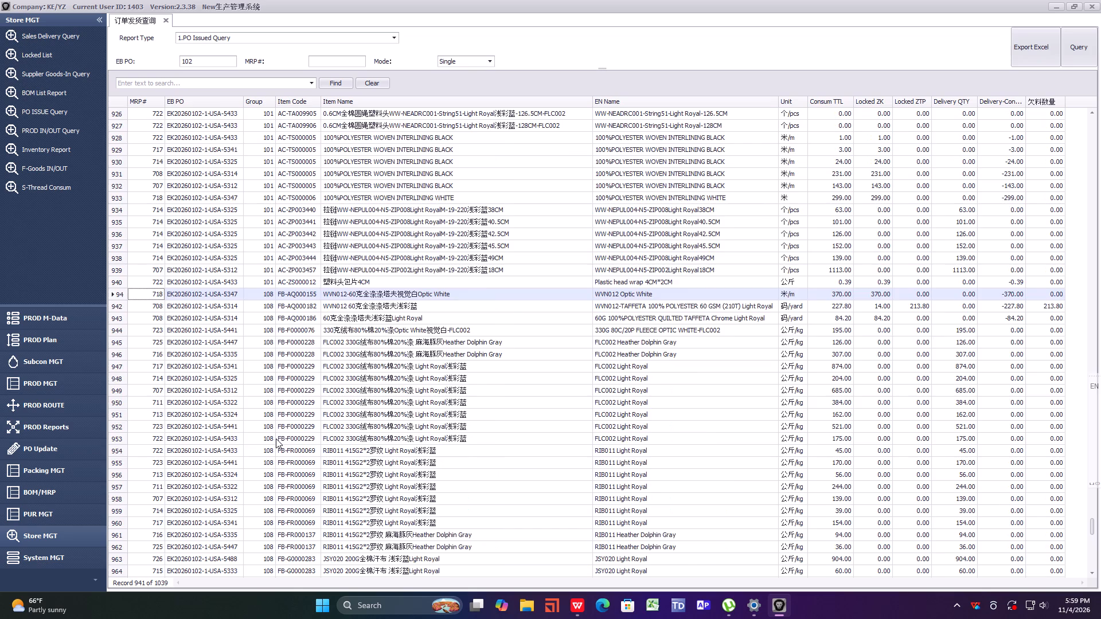
scroll(278, 436, up, 8)
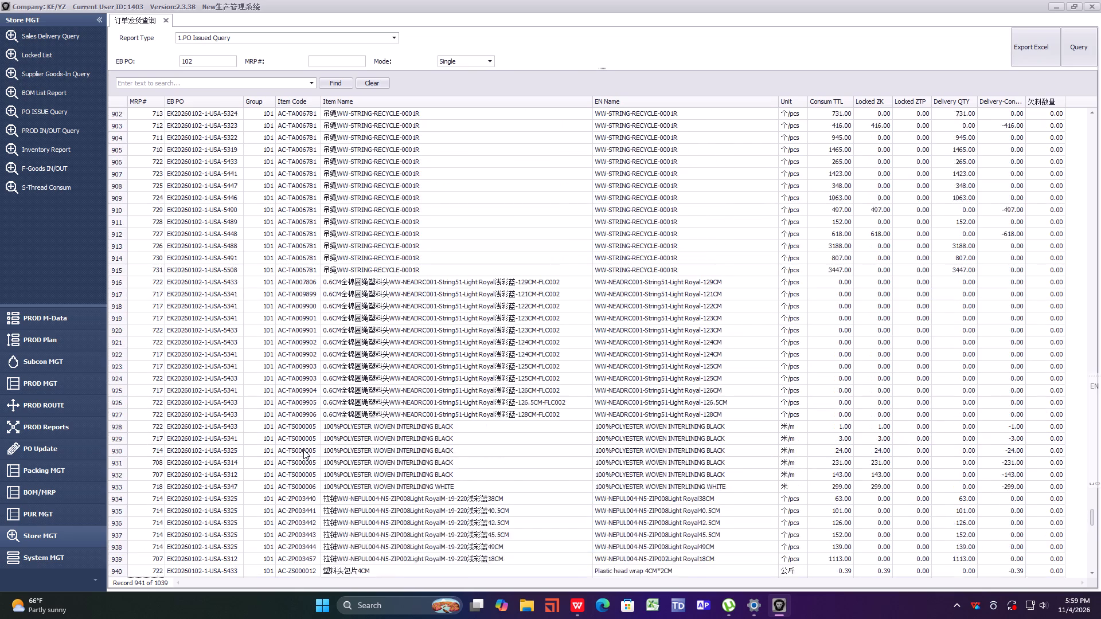
scroll(303, 449, up, 11)
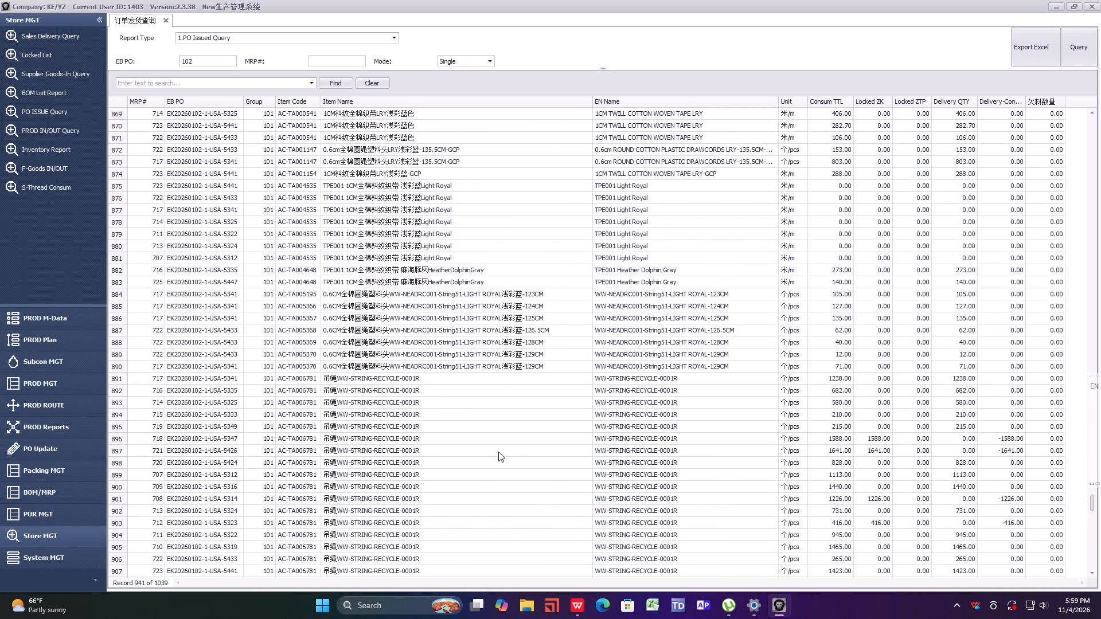
scroll(415, 446, up, 5)
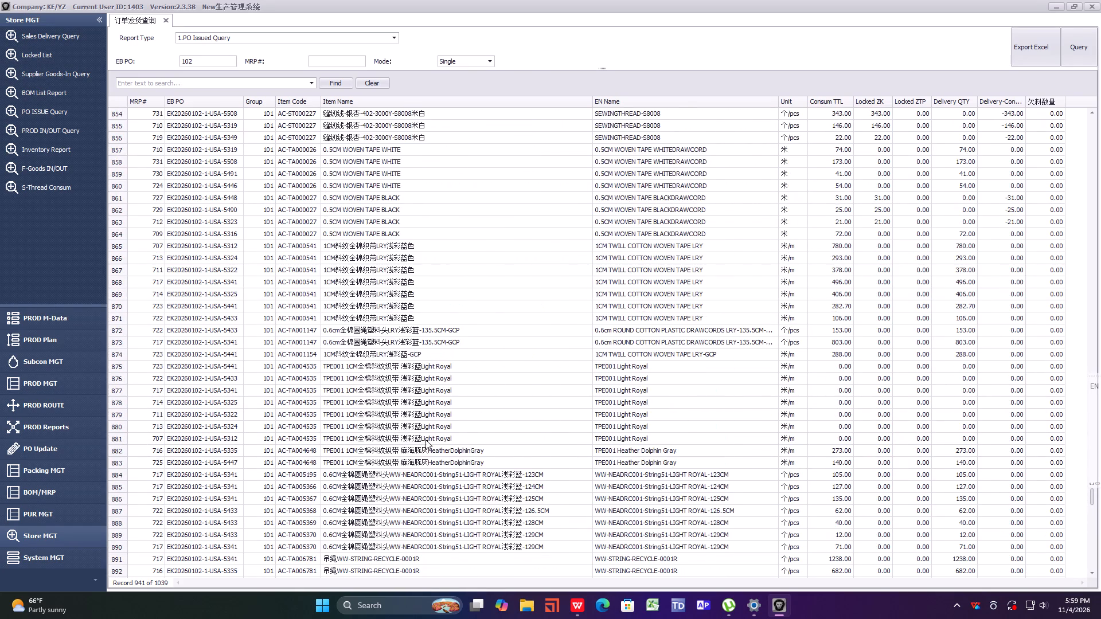
scroll(420, 424, up, 14)
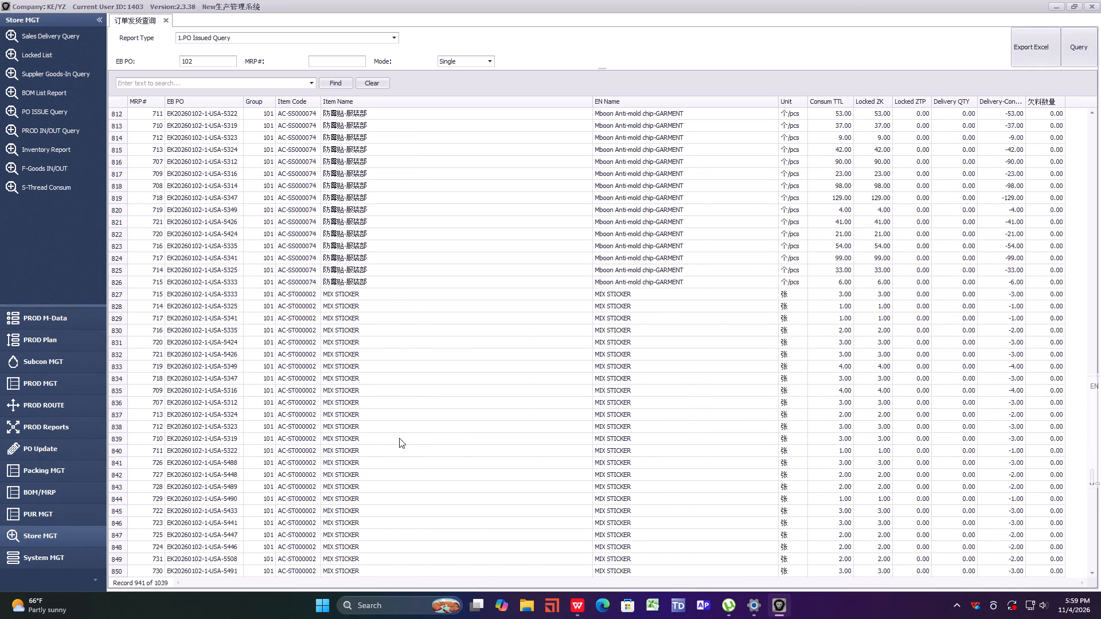
scroll(399, 444, up, 3)
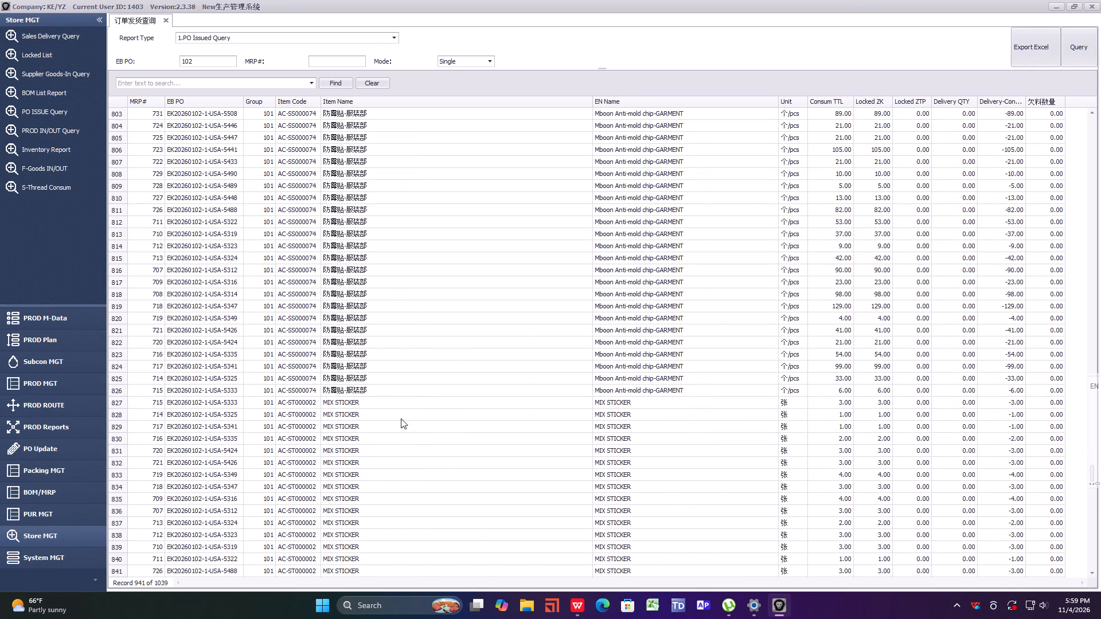
Filter the EB PO 102 results to rows whose Group equals 108.
click(271, 100)
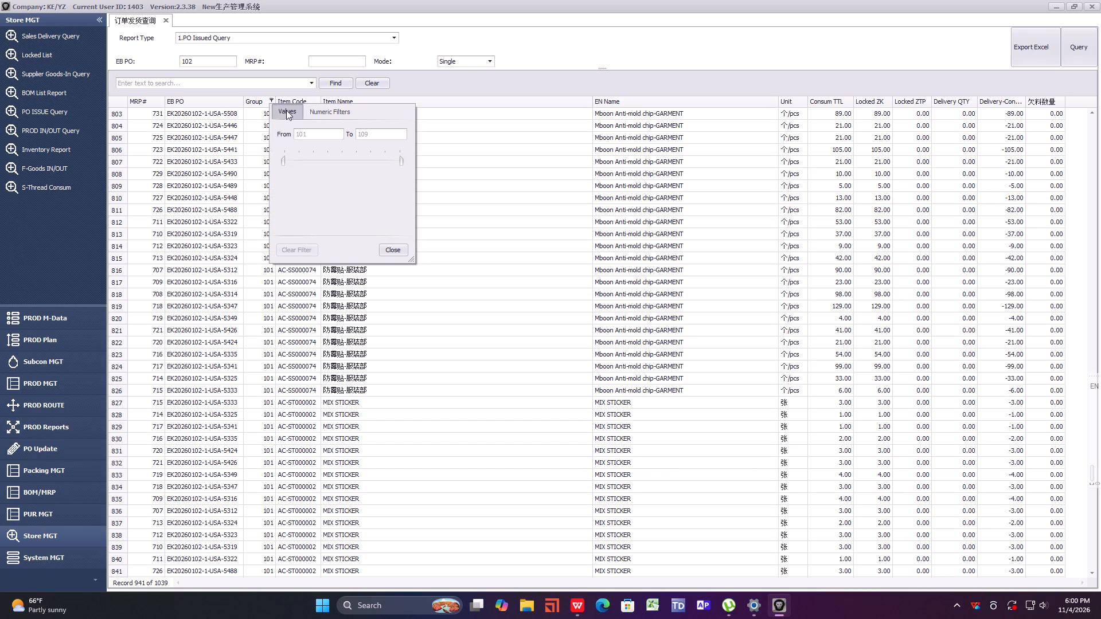
click(312, 112)
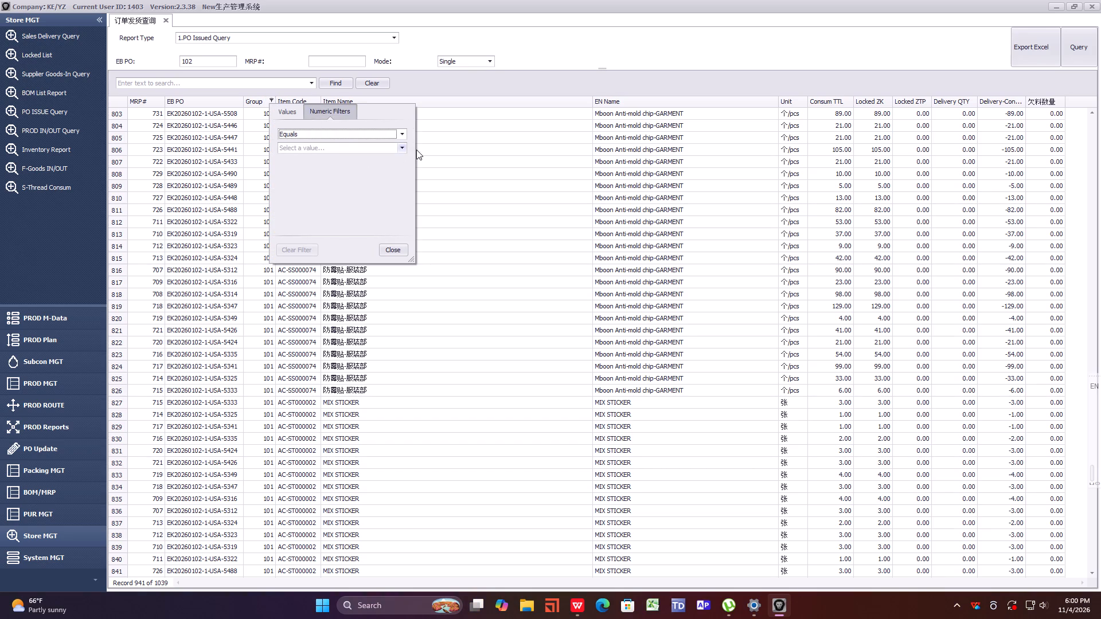
drag(403, 147, 389, 155)
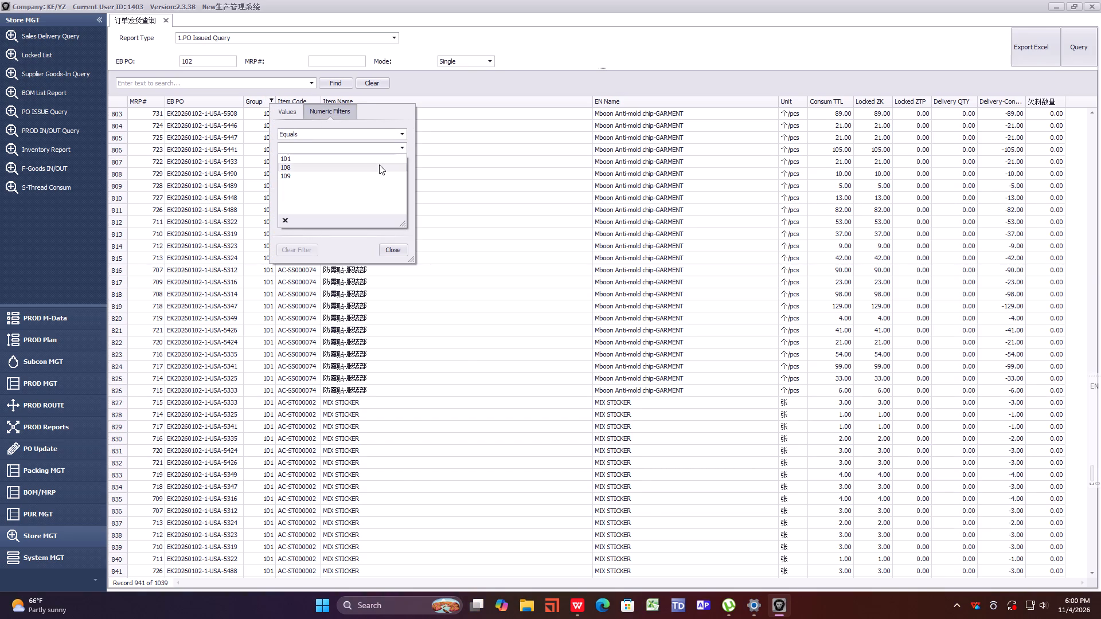
click(379, 164)
click(395, 253)
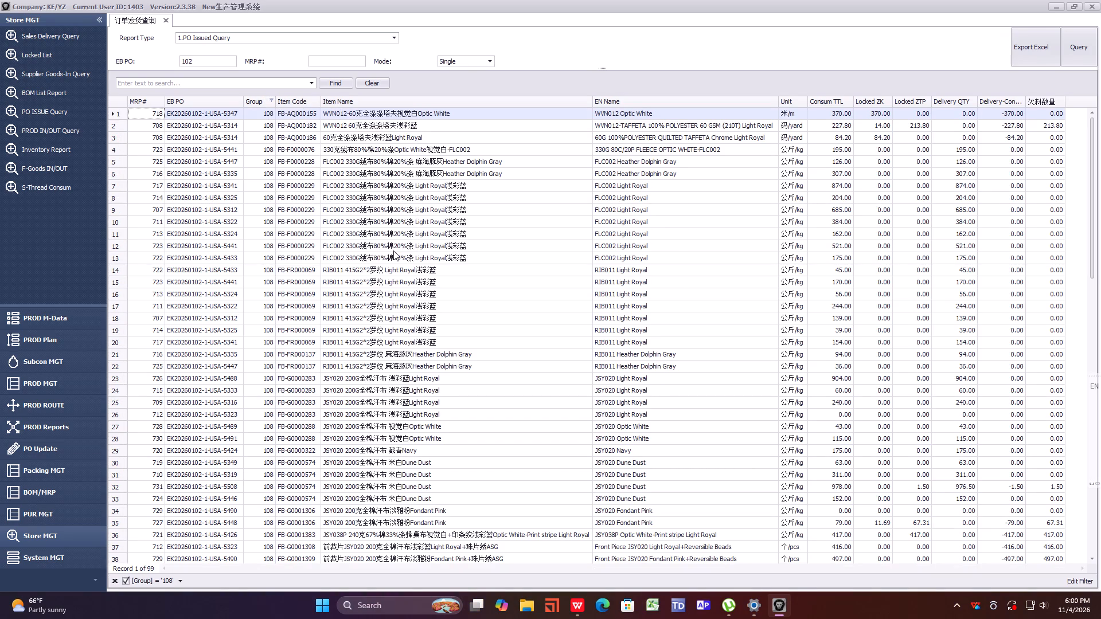
scroll(315, 329, up, 2)
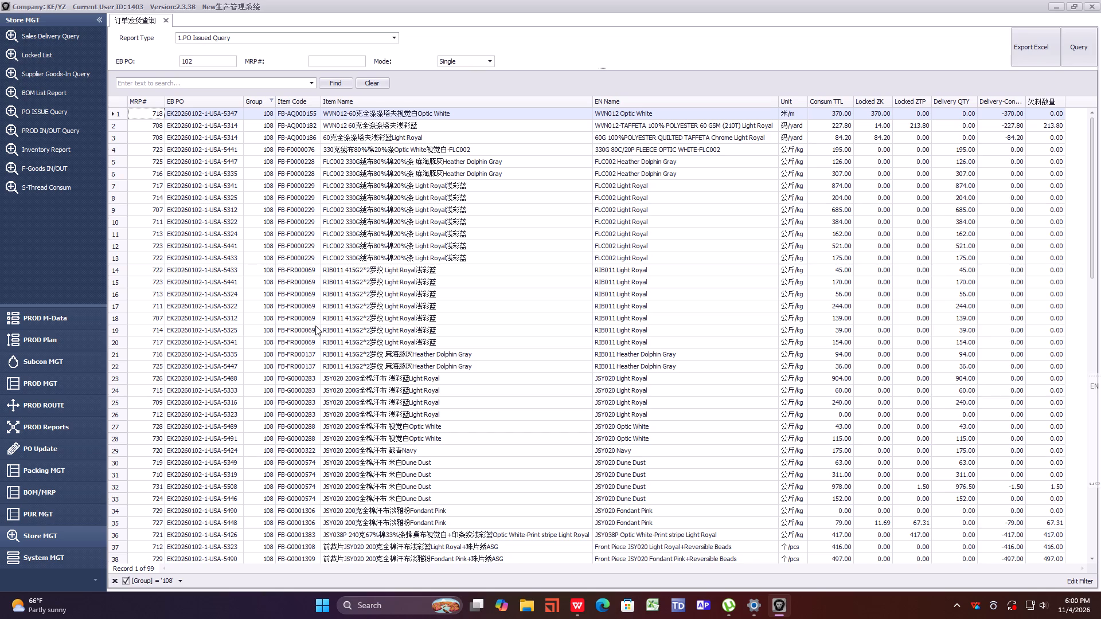
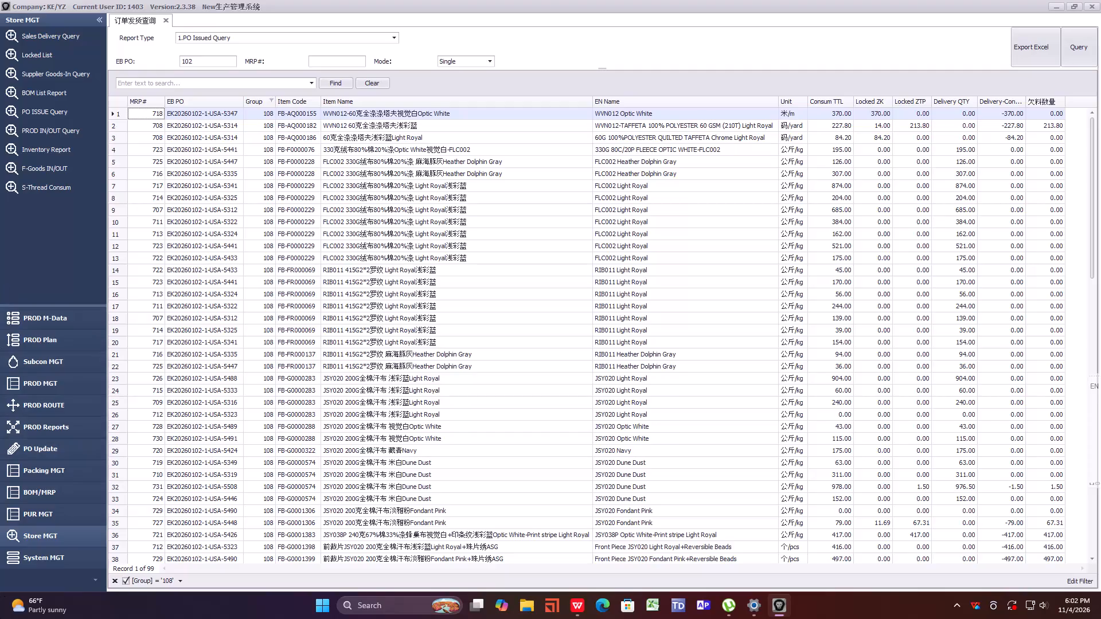
Look through the group 108 fabric rows for EB PO 102, checking consumption, locked, delivered and shortage quantities.
scroll(43, 574, down, 3)
scroll(52, 564, up, 2)
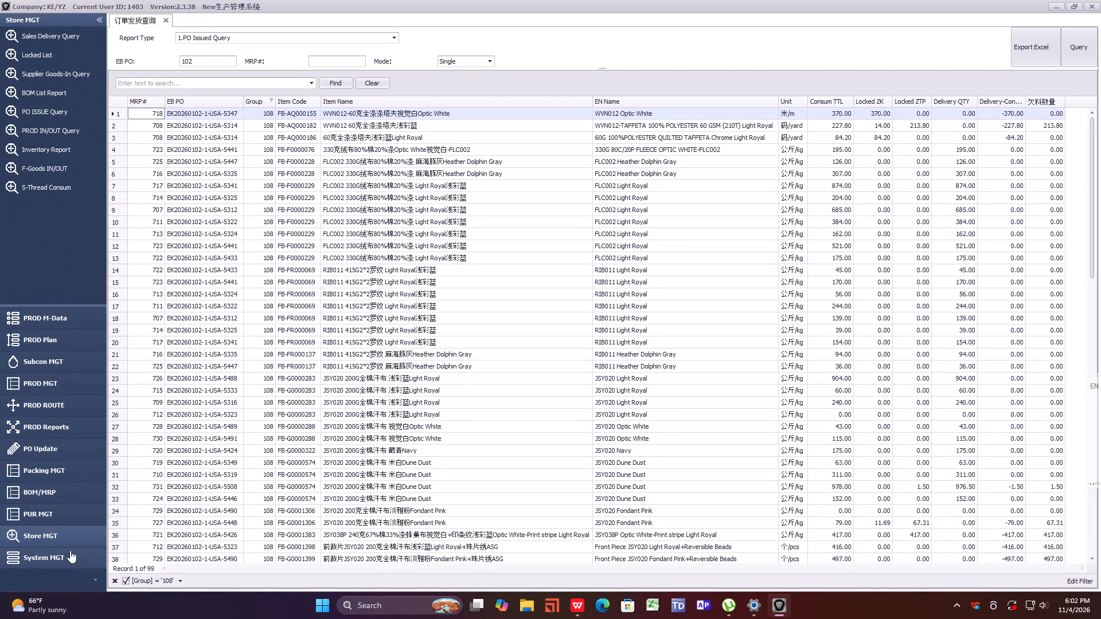
scroll(387, 558, up, 6)
scroll(364, 575, down, 10)
scroll(306, 597, up, 10)
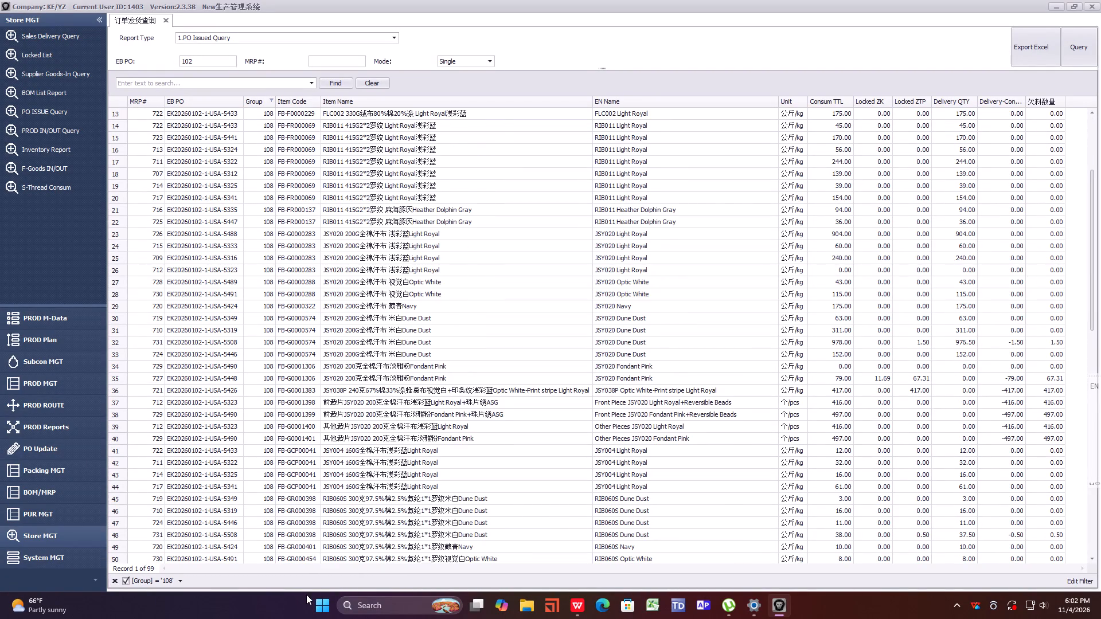
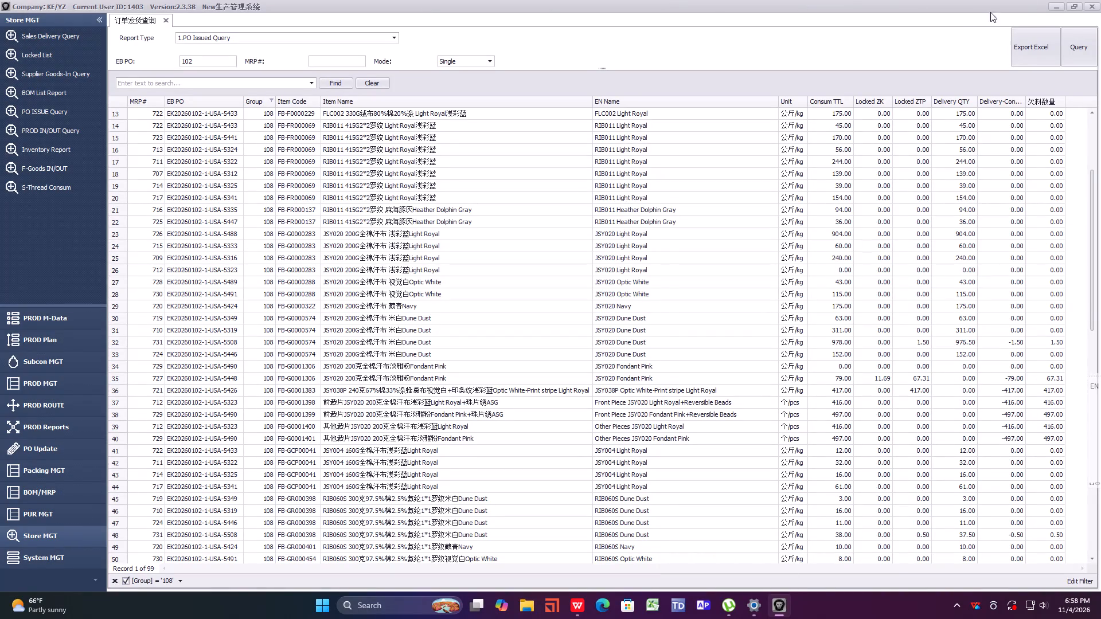
Leave the production system's PO issued query and return to the Fabric Balance workbook's RECEIVINGS sheet.
click(1063, 6)
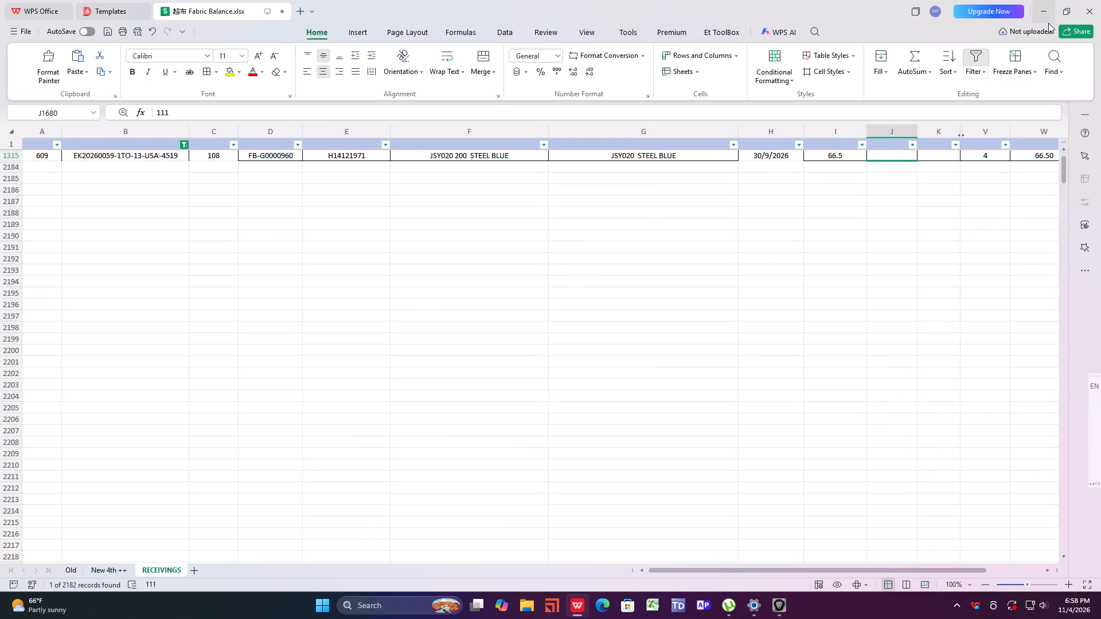